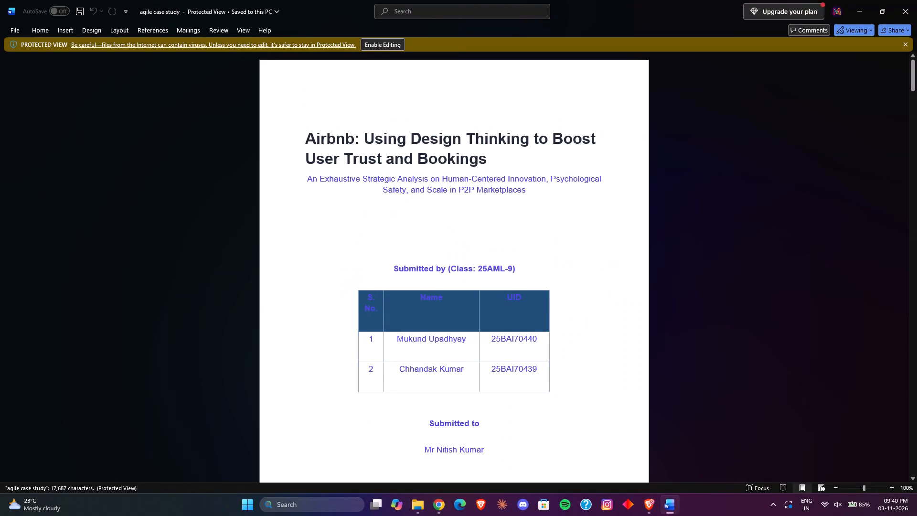
Enable editing in the agile case study document.
click(390, 43)
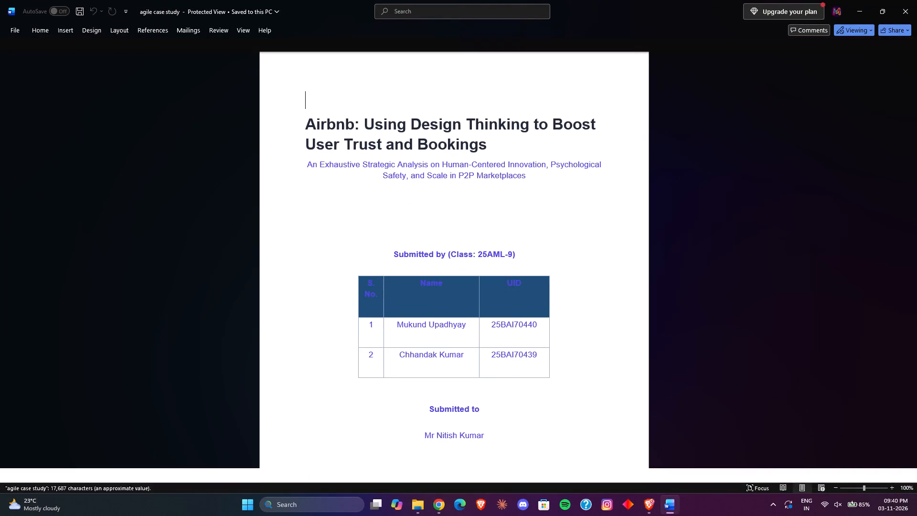
scroll(355, 224, down, 1)
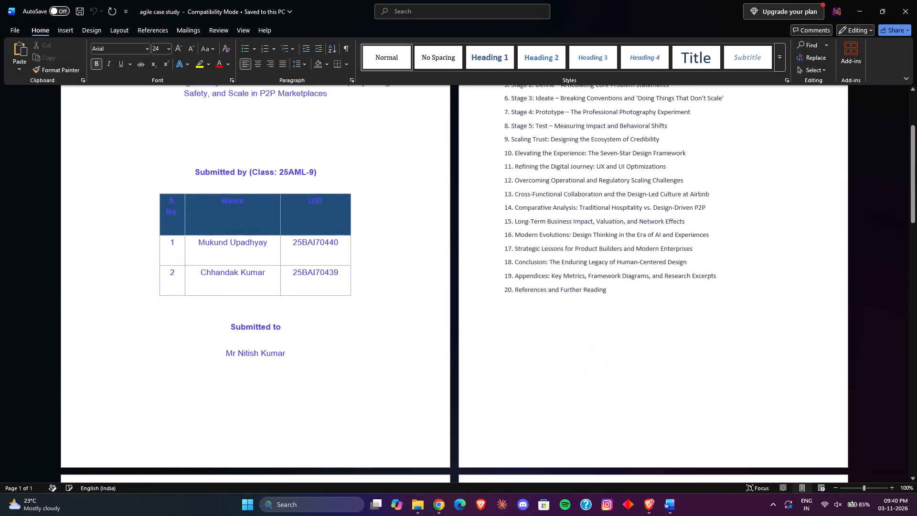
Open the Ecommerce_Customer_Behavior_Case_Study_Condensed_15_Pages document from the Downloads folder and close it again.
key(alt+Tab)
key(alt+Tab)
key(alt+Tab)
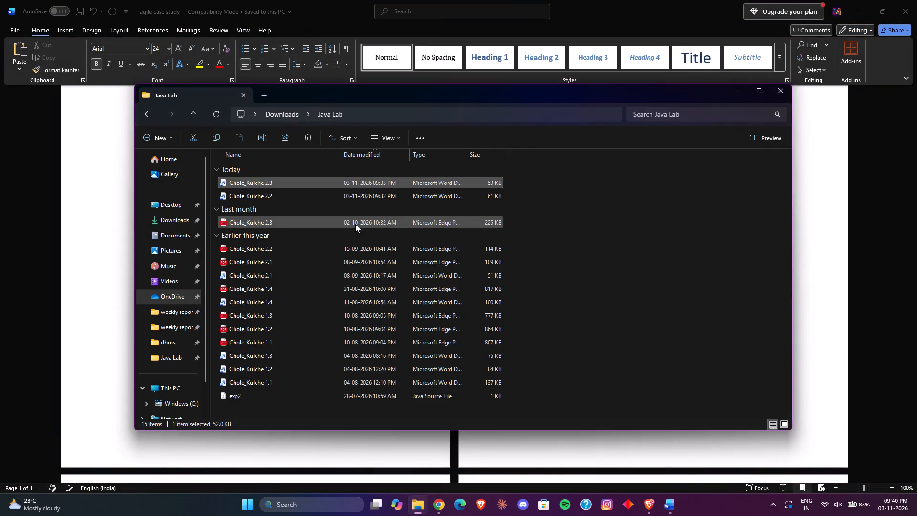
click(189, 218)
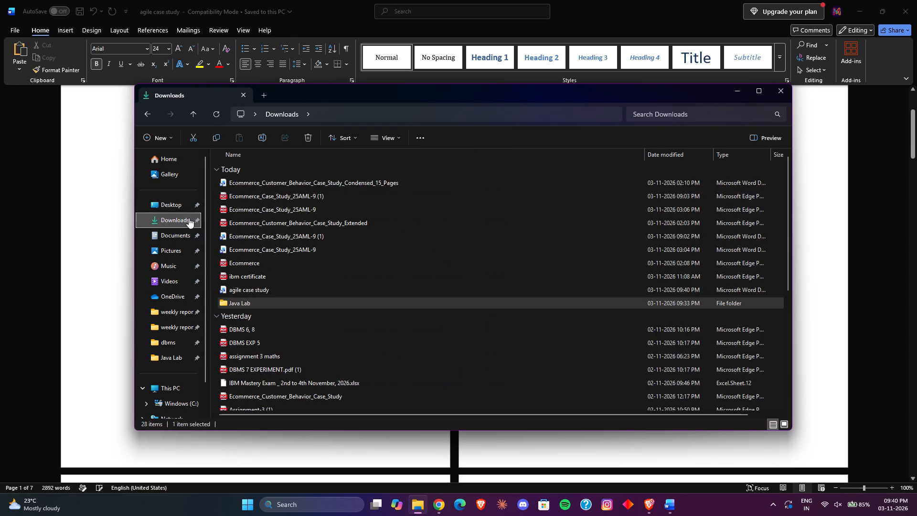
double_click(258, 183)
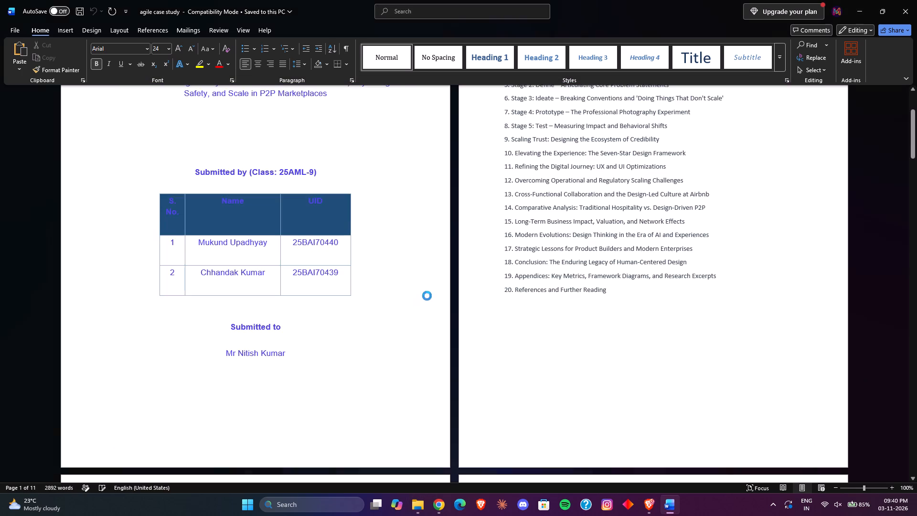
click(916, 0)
Open the Word document Ecommerce_Case_Study_25AML-9 (1) from the Downloads folder and enable editing.
key(alt+Tab)
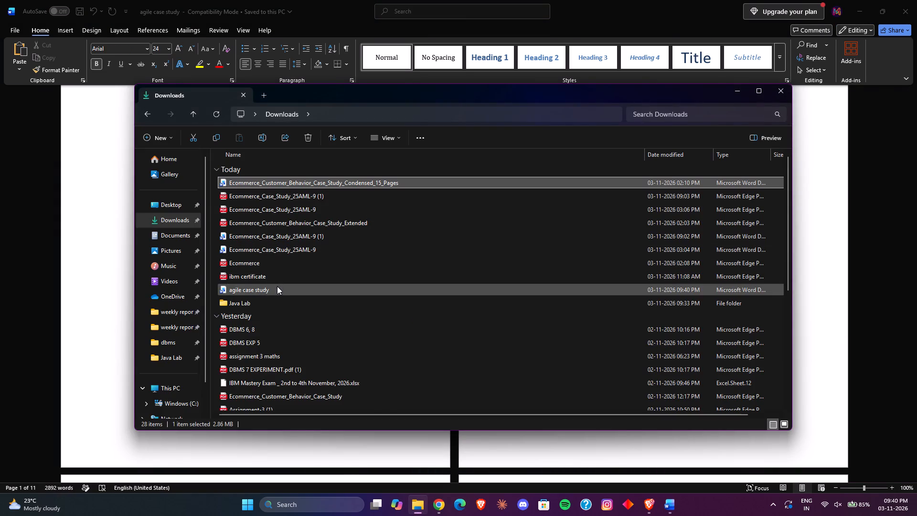
double_click(317, 239)
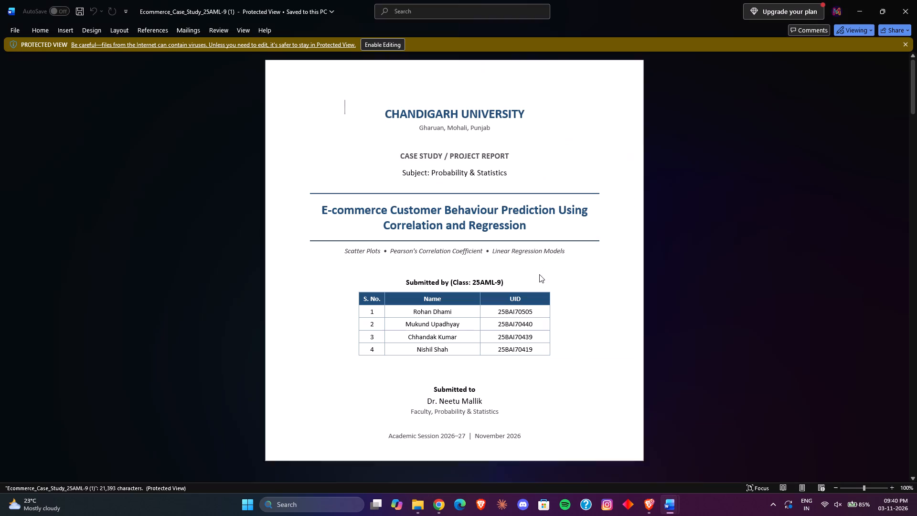
click(390, 44)
Copy the entire cover page content, from the Chandigarh University heading through the academic session line.
scroll(343, 396, down, 1)
drag(338, 426, 214, 75)
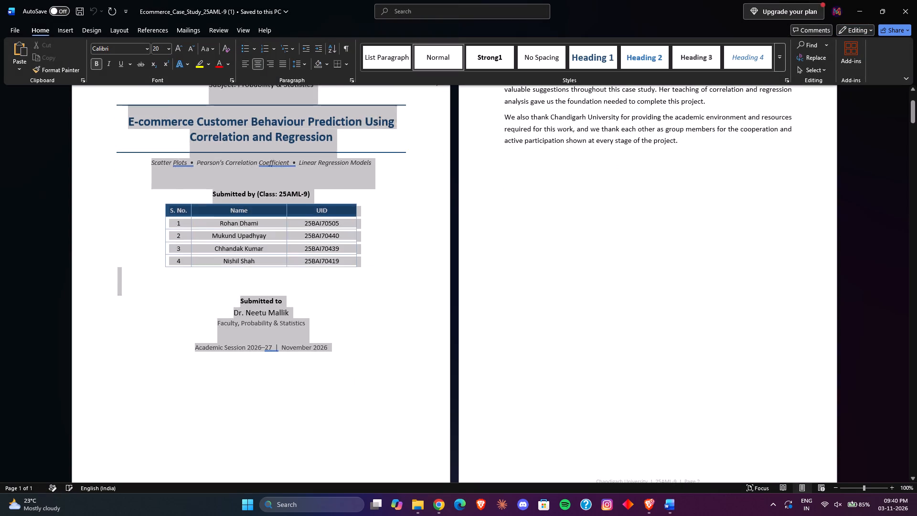
drag(214, 75, 174, 111)
key(ctrl+c)
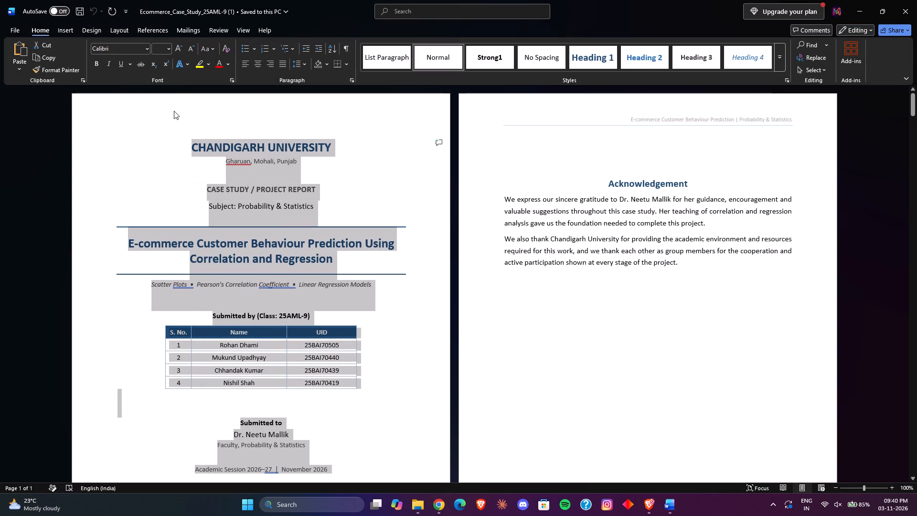
Switch to the agile case study document and paste the copied cover page after its existing cover content, before the Index / Table of Contents.
key(alt+Tab)
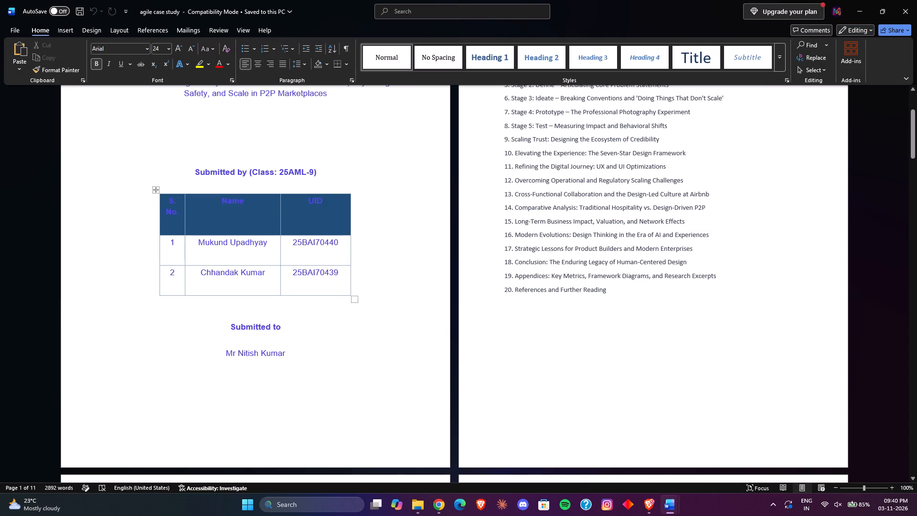
click(322, 382)
key(Return)
key(Return)
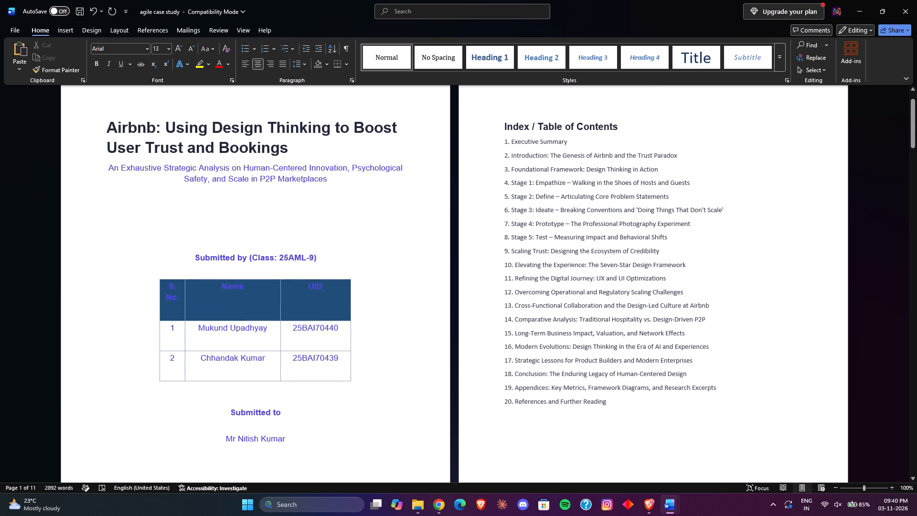
key(ctrl+v)
Replace the subject on the pasted cover page with "Agile Development and Methodologies".
scroll(412, 258, up, 1)
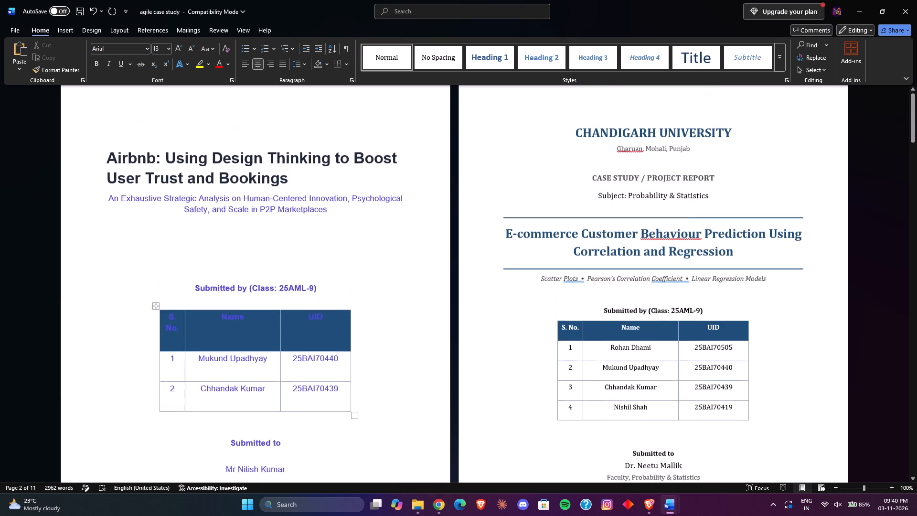
scroll(412, 258, up, 1)
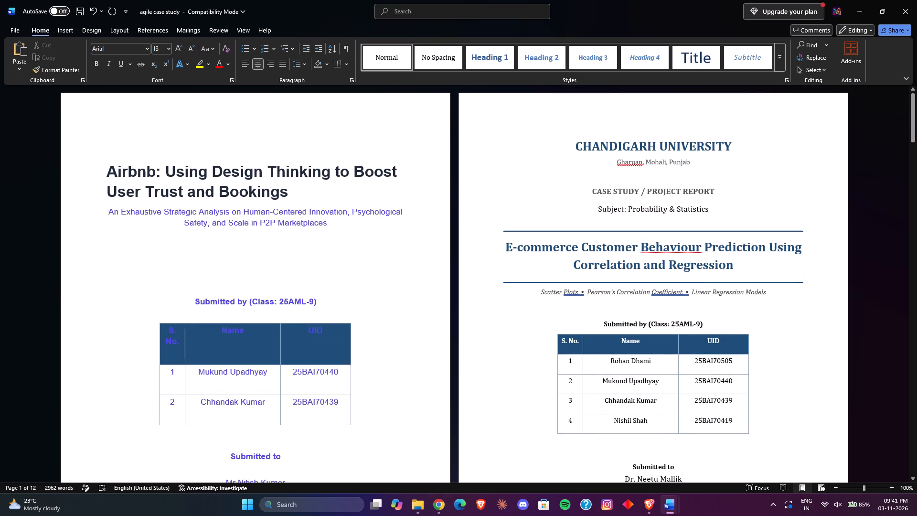
drag(711, 208, 635, 208)
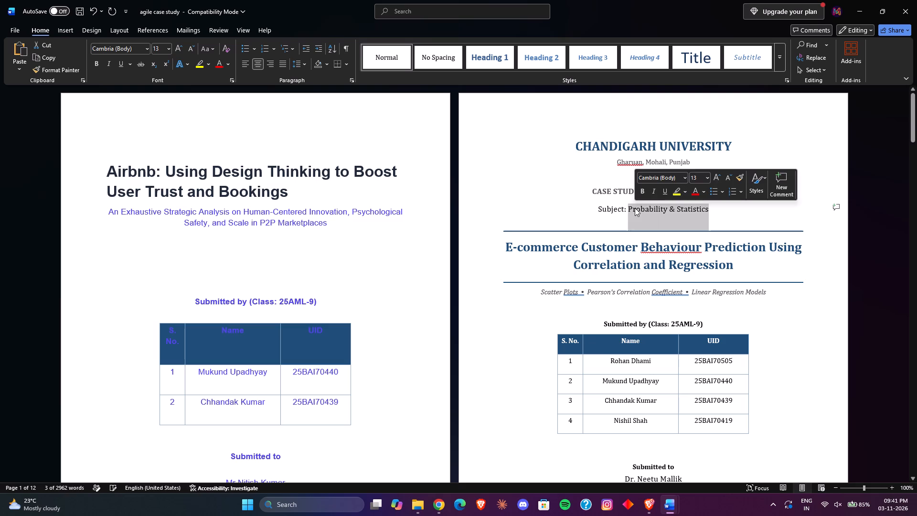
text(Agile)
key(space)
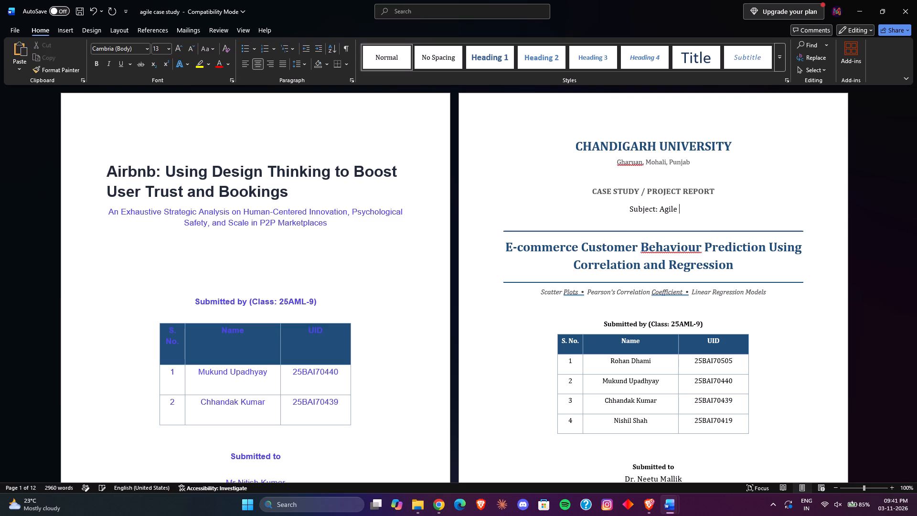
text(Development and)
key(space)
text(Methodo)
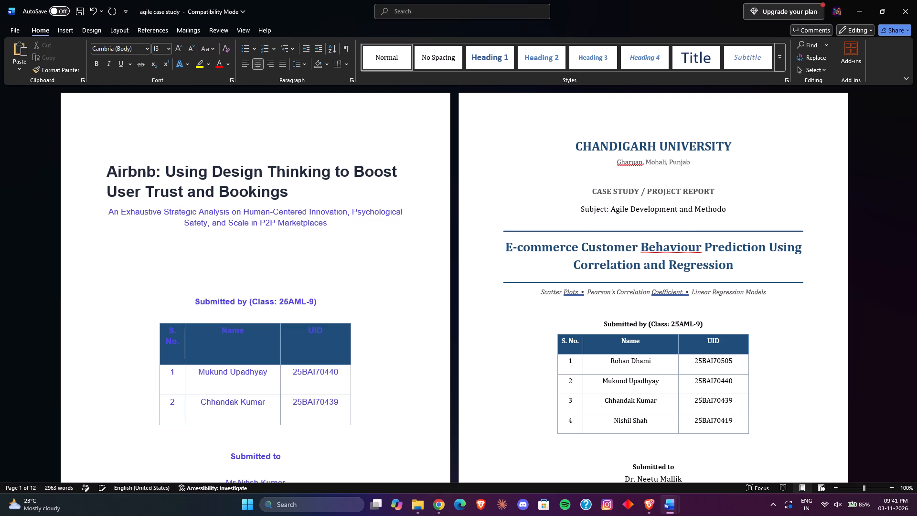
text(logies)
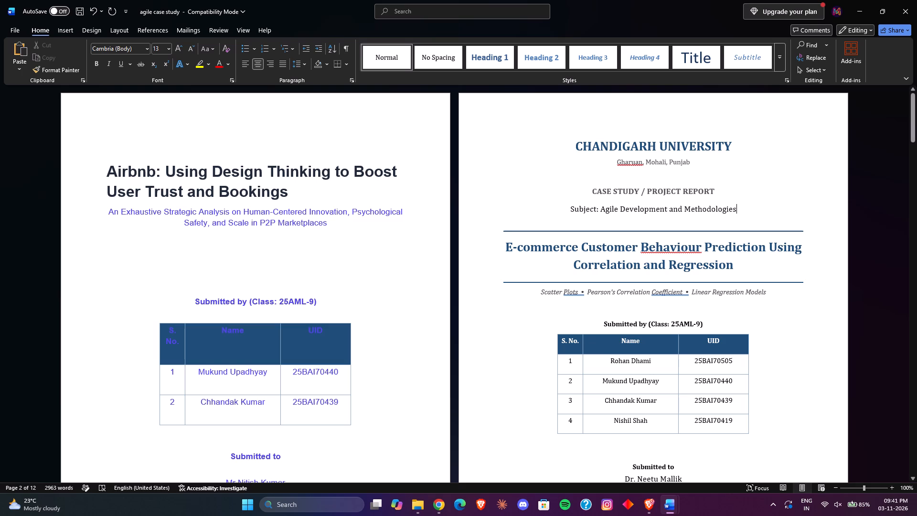
Delete the italic scatter plots and regression subtitle line, and add two line breaks before "Submitted by (Class: 25AML-9)".
scroll(691, 254, down, 2)
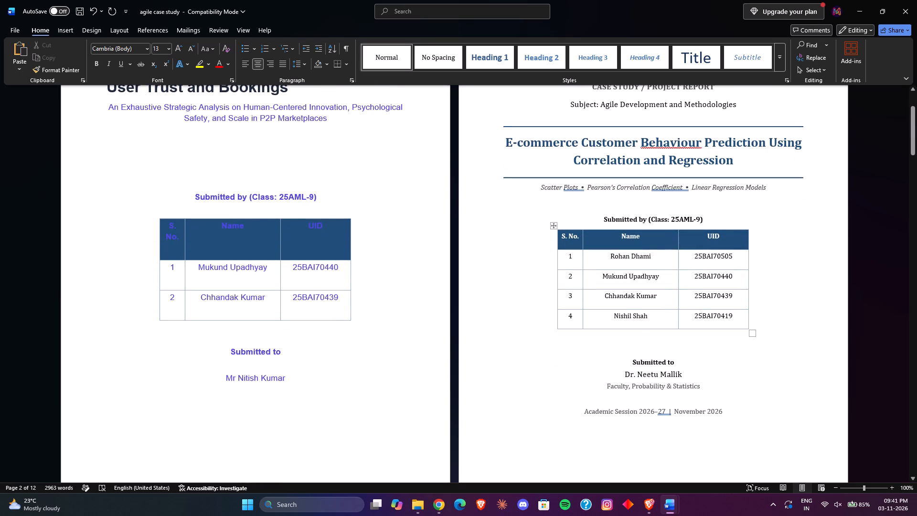
drag(773, 186, 770, 186)
drag(770, 186, 529, 187)
key(BackSpace)
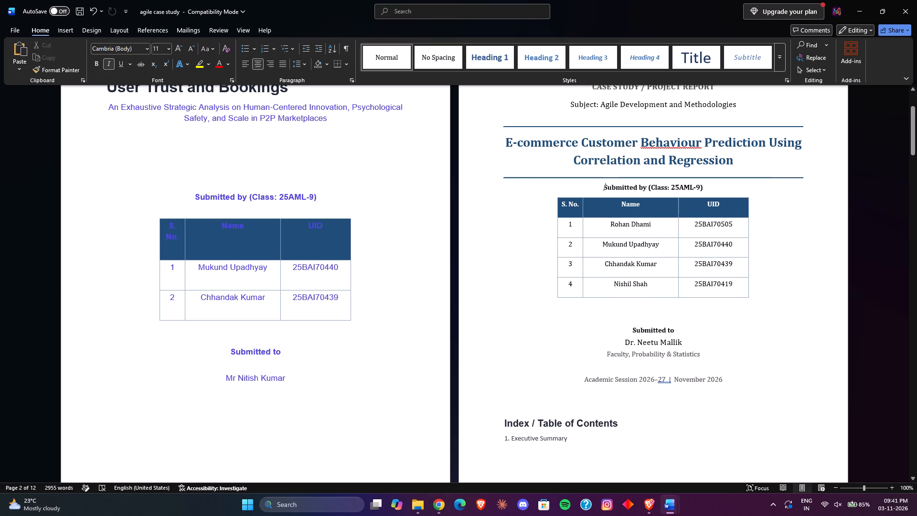
key(Return)
key(Return)
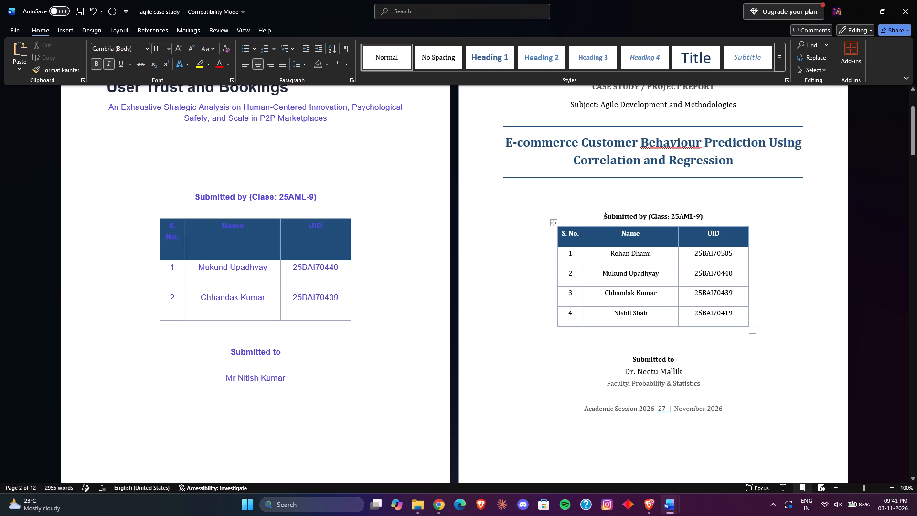
Delete the row with S. No. 1 from the pasted cover page's student table.
drag(736, 255, 568, 256)
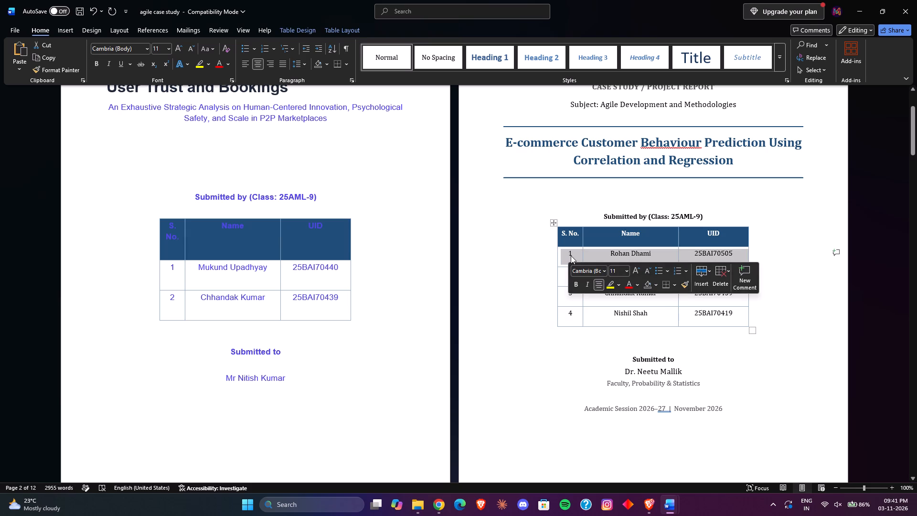
key(Delete)
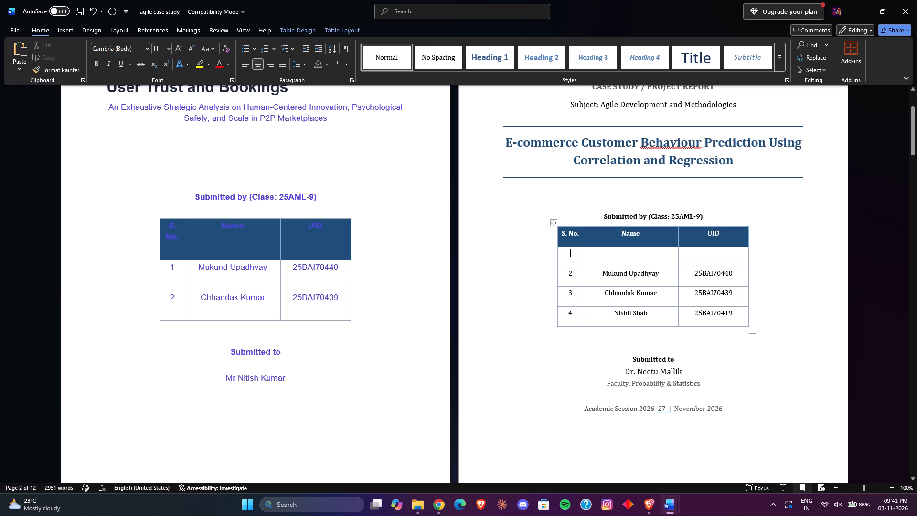
key(BackSpace)
key(BackSpace)
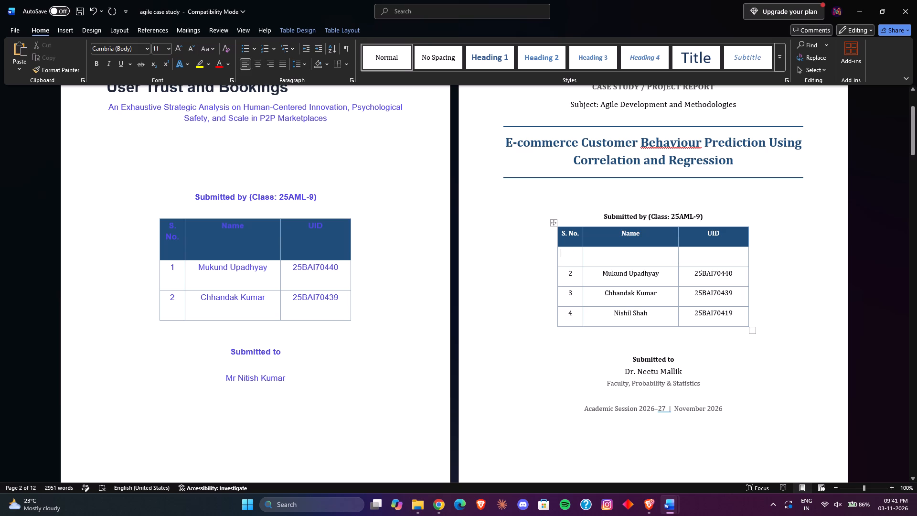
click(571, 256)
drag(708, 257, 589, 252)
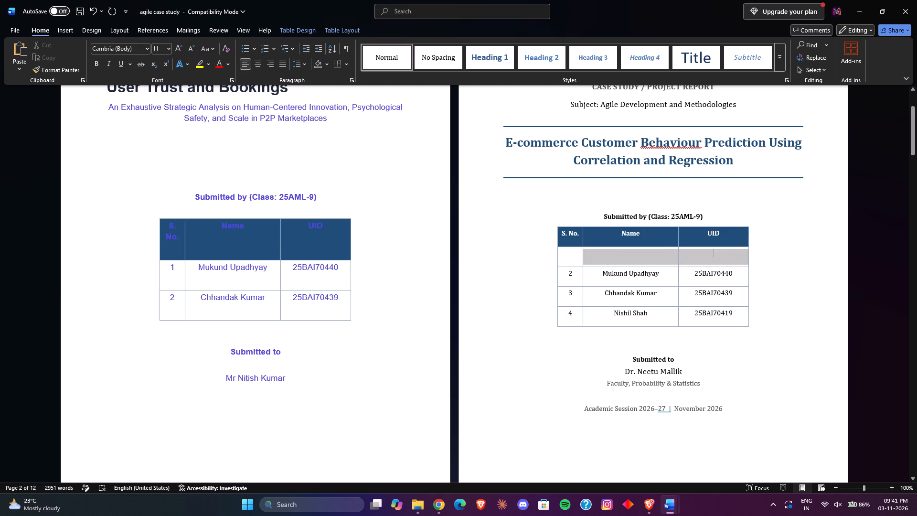
drag(589, 252, 570, 254)
key(Delete)
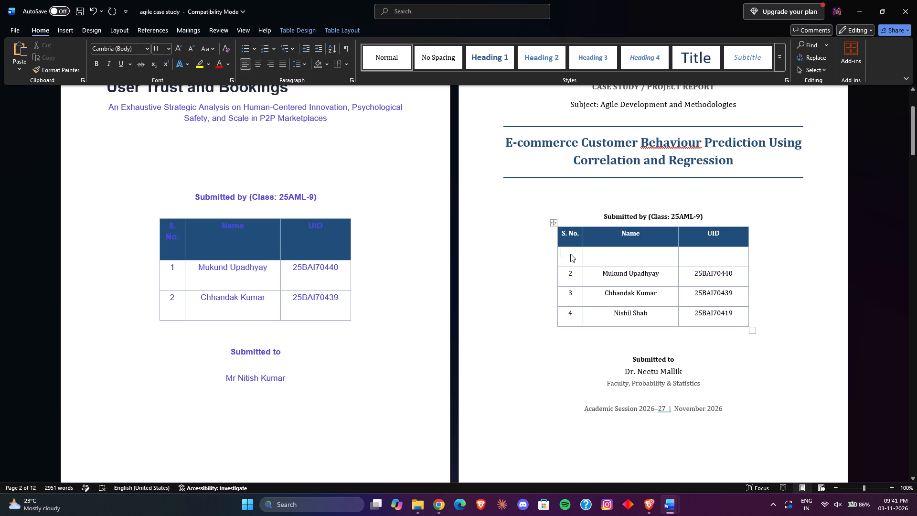
drag(743, 259, 523, 264)
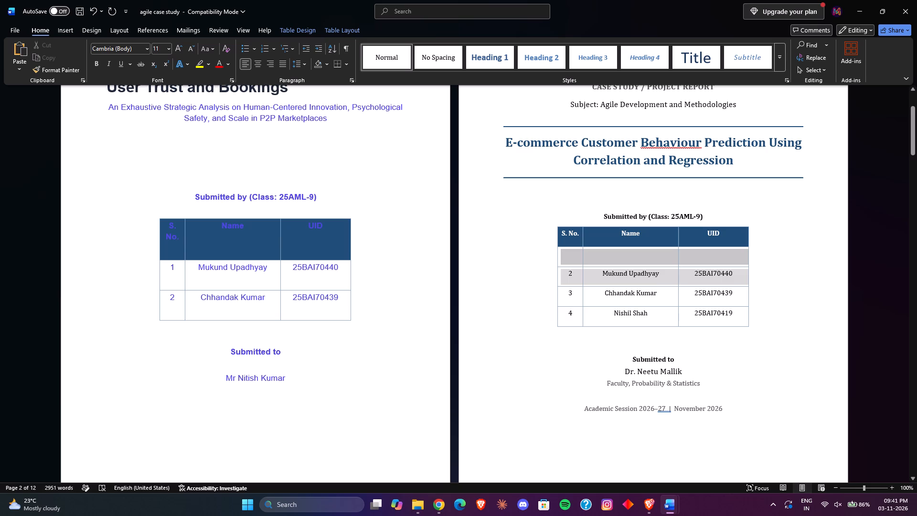
drag(523, 264, 533, 260)
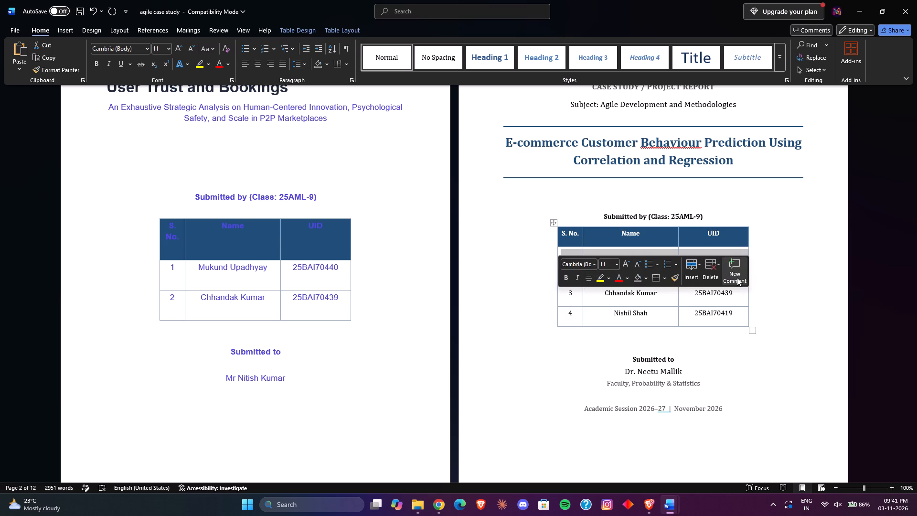
click(712, 272)
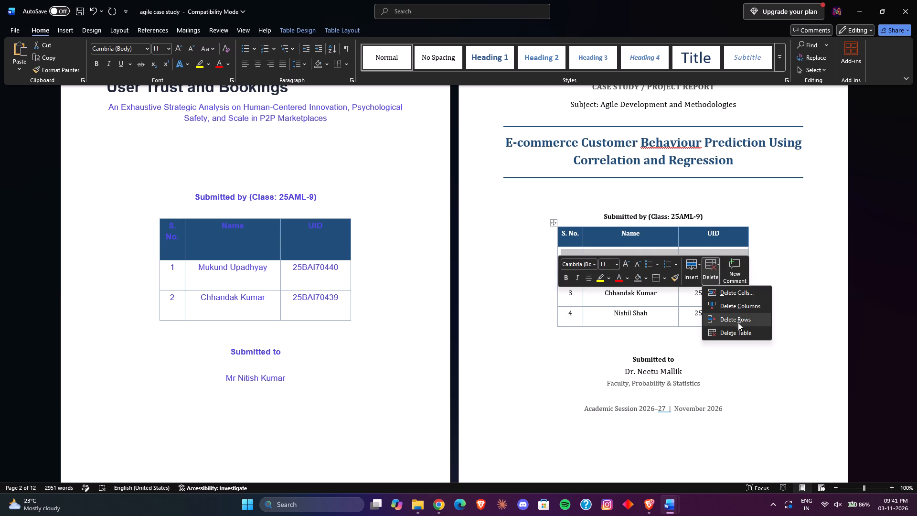
click(738, 322)
Delete the row with S. No. 4 from the pasted cover page's student table.
drag(739, 296, 627, 289)
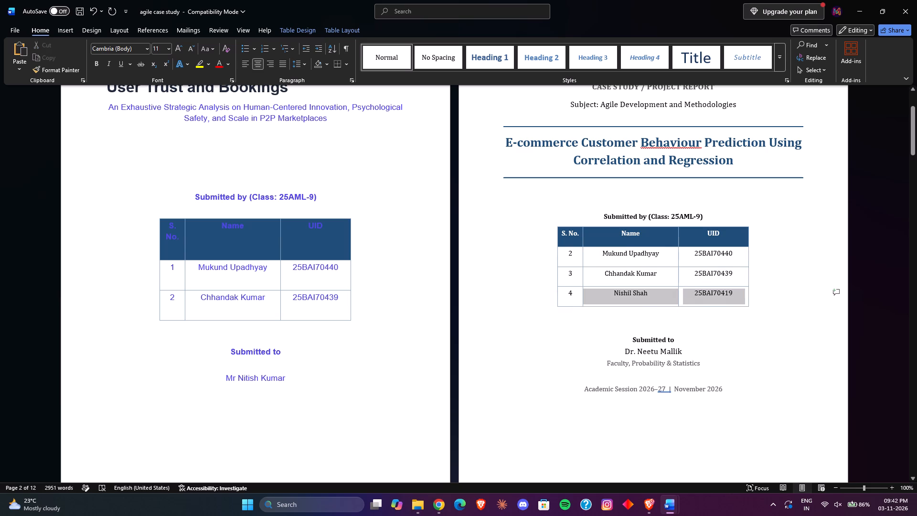
drag(627, 289, 571, 291)
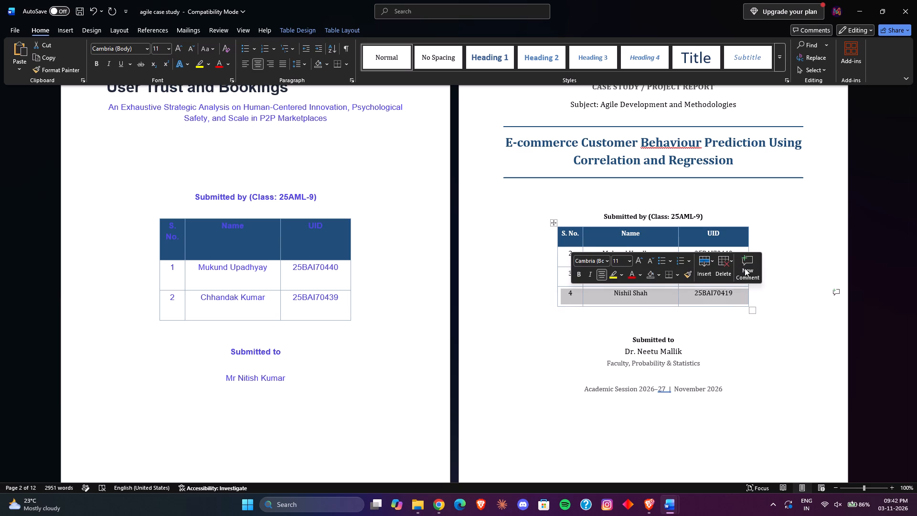
click(732, 264)
click(758, 318)
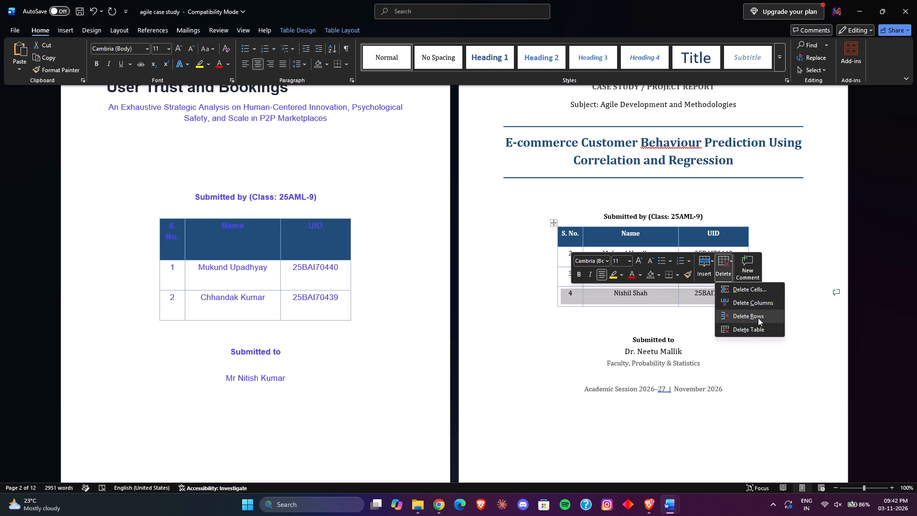
Renumber the two remaining student rows on the pasted cover page as 1 and 2.
click(573, 252)
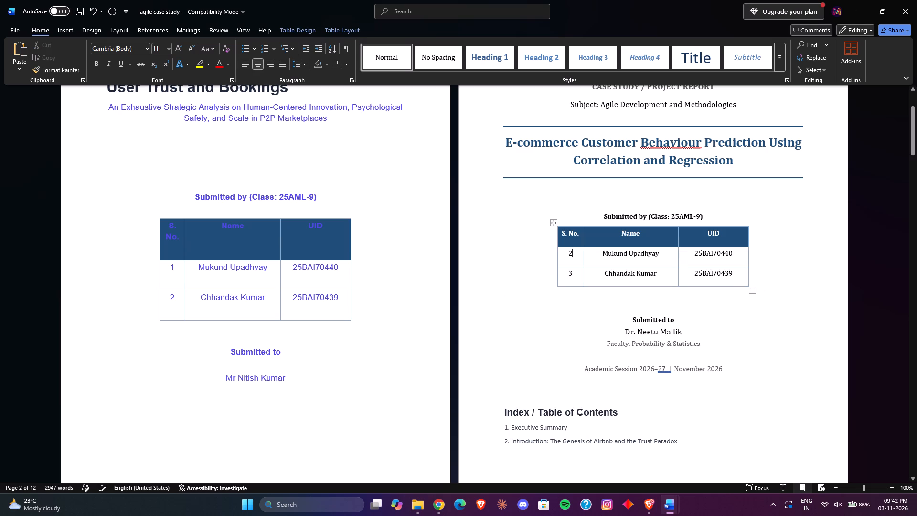
key(BackSpace)
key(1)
key(Down)
key(BackSpace)
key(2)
Add two line breaks above the "Index / Table of Contents" heading to push it off the pasted cover page.
scroll(657, 327, down, 1)
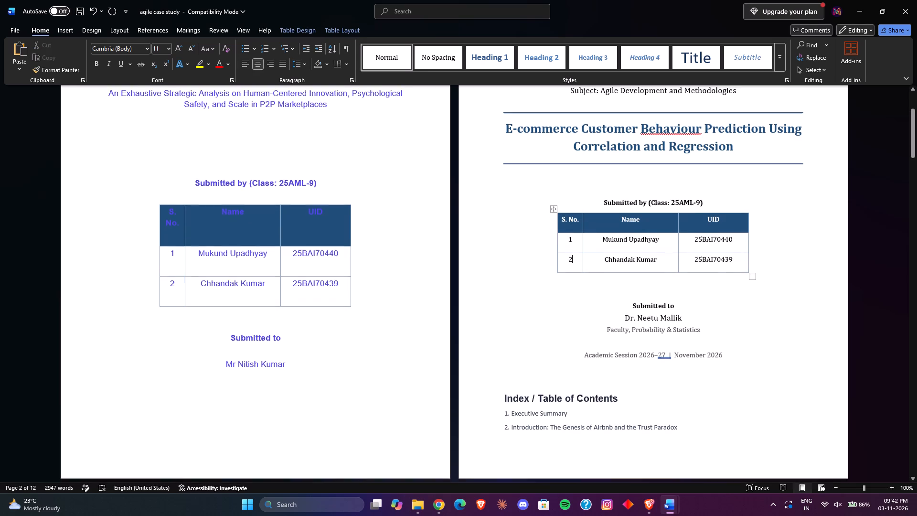
click(559, 365)
key(Return)
key(Return)
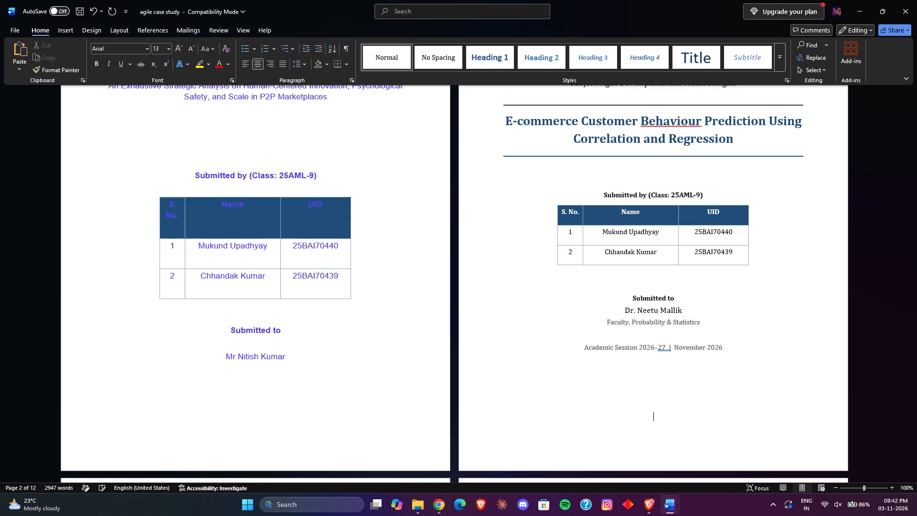
Replace the teacher's name under "Submitted to" on the pasted cover page with the instructor's name from the old cover, including "Mr".
click(634, 332)
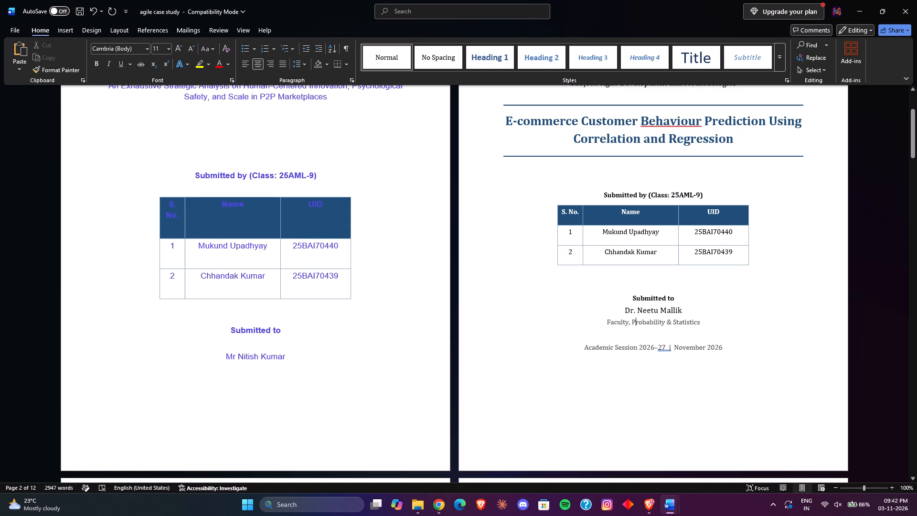
drag(686, 311, 622, 310)
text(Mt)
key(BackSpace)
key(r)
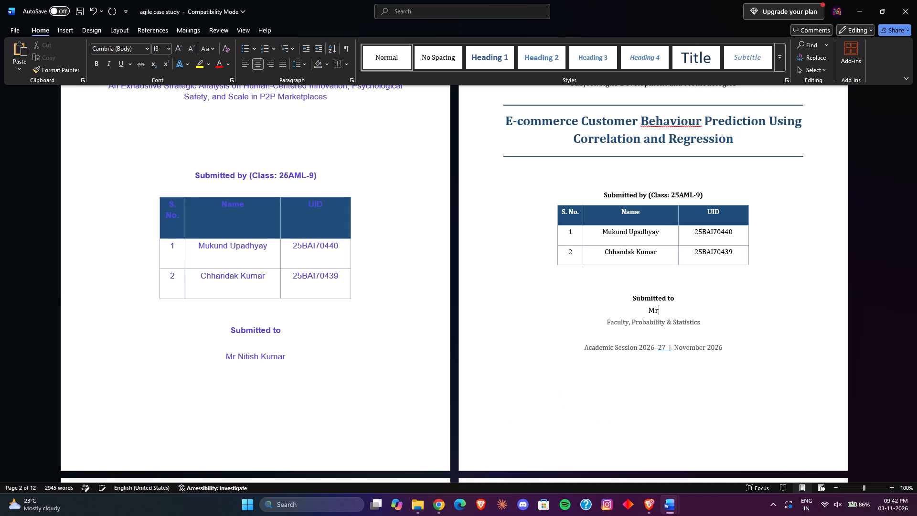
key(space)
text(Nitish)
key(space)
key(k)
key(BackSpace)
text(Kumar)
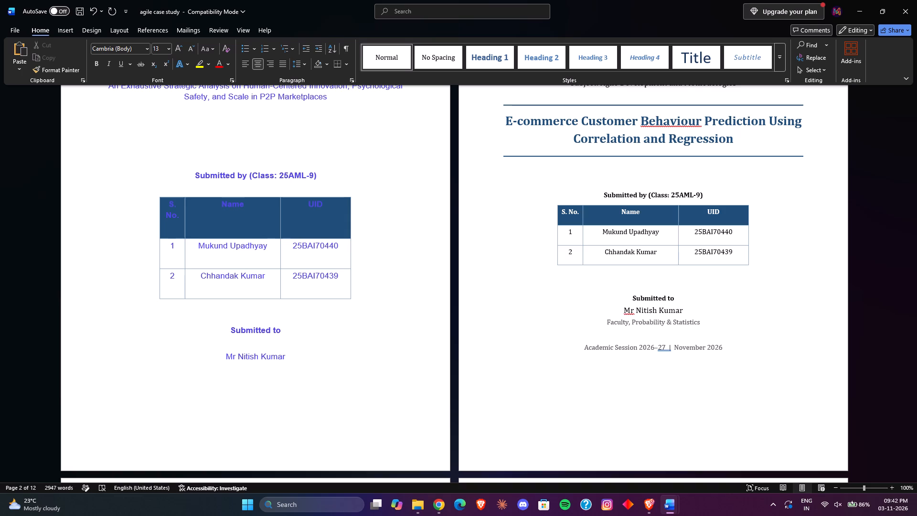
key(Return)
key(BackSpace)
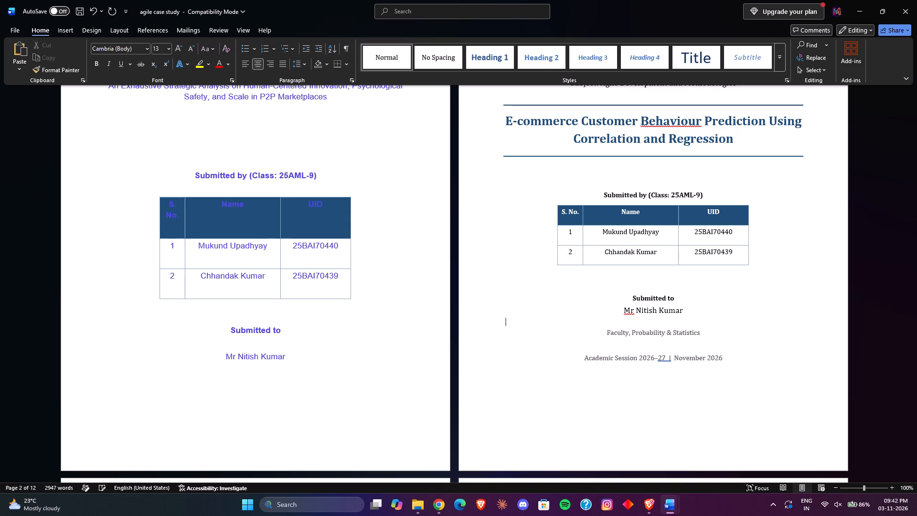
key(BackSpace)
Change the faculty line below the instructor's name to "Faculty, Agile Methodologies".
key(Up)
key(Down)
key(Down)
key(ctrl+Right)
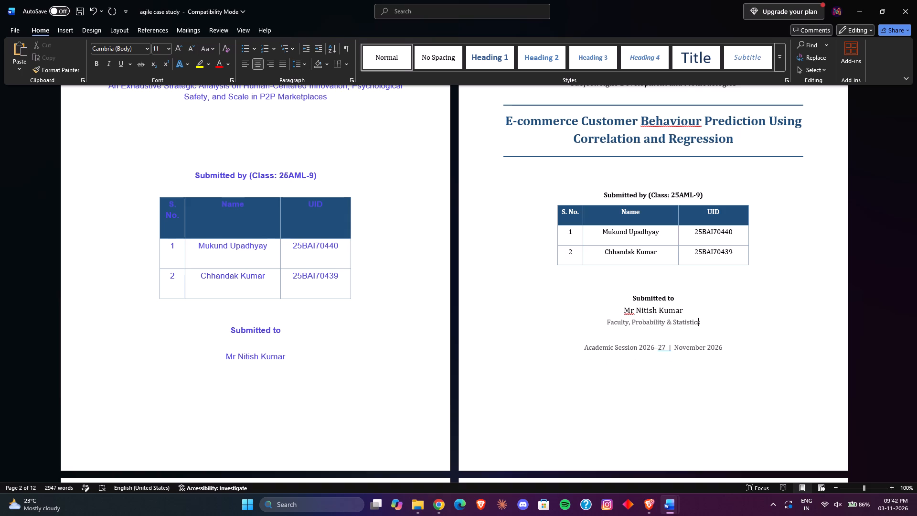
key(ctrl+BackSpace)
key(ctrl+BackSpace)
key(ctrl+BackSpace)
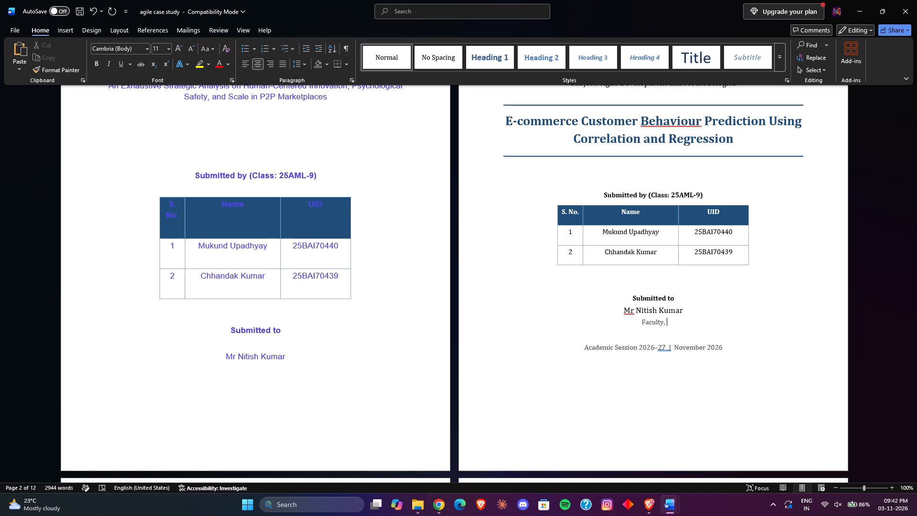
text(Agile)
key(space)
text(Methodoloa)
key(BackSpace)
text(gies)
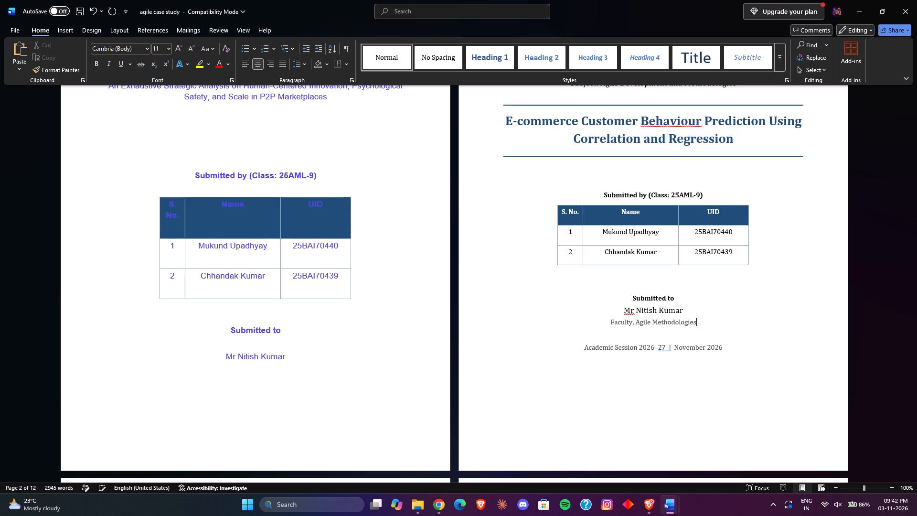
Switch to Chrome and check the official name of the agile course in the university LMS course list.
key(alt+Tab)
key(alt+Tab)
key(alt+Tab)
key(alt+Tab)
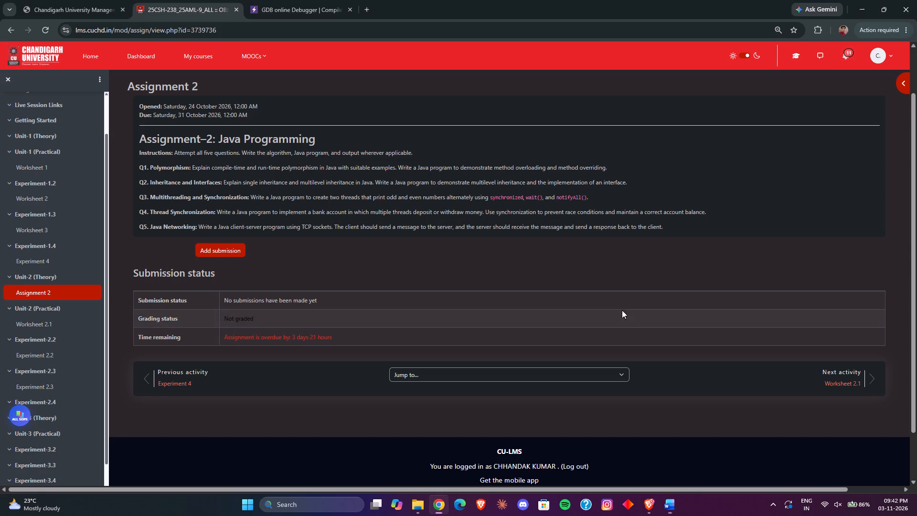
click(197, 52)
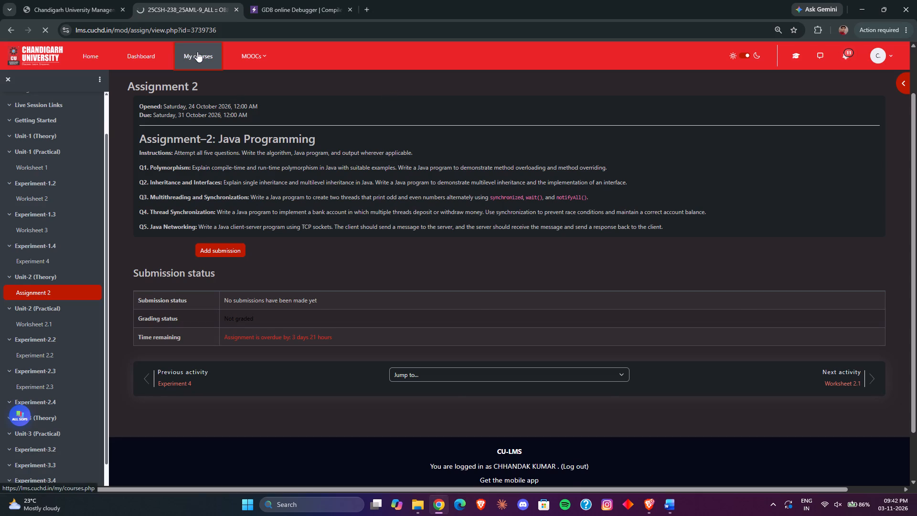
scroll(304, 210, down, 3)
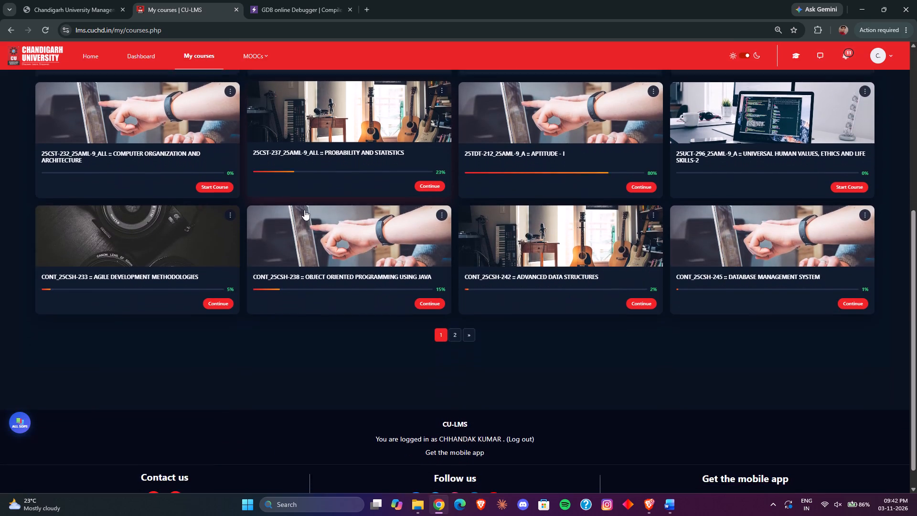
scroll(304, 210, up, 1)
key(alt+Tab)
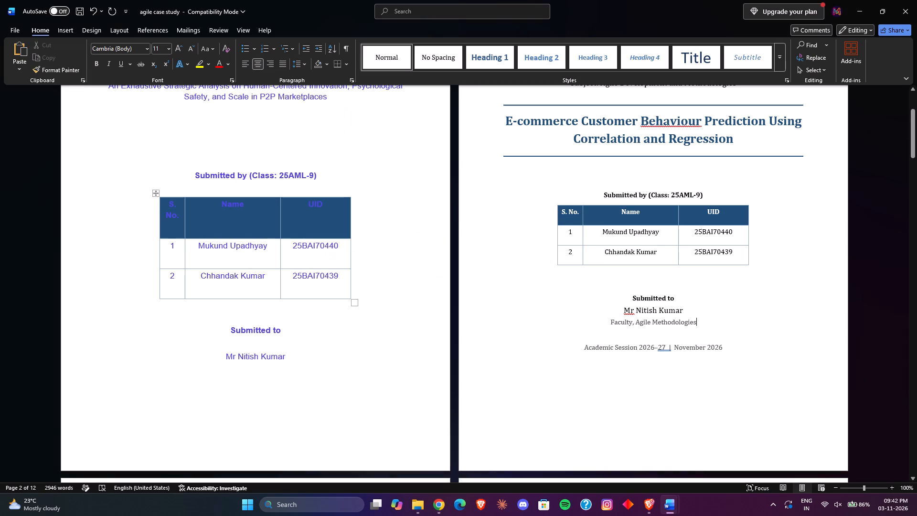
Remove "and" from the pasted cover page's subject line so it reads "Agile Development Methodologies".
scroll(546, 262, up, 1)
click(684, 144)
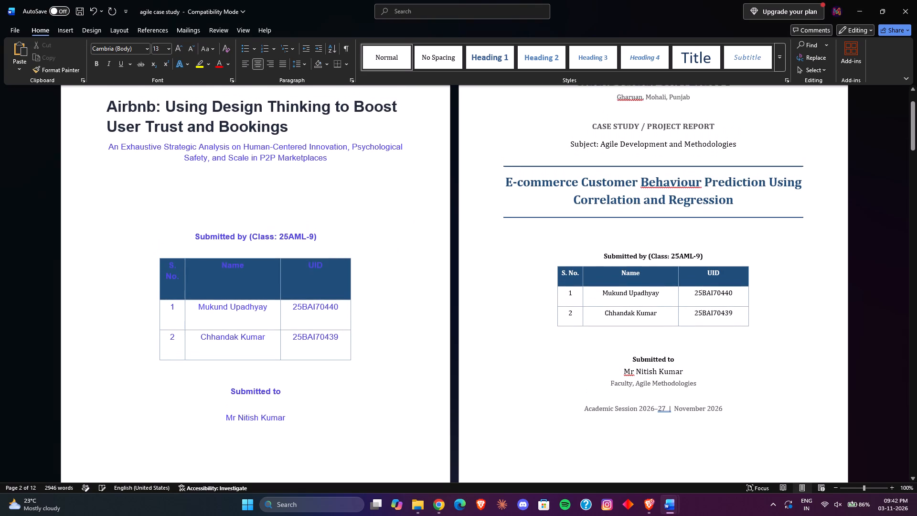
key(ctrl+BackSpace)
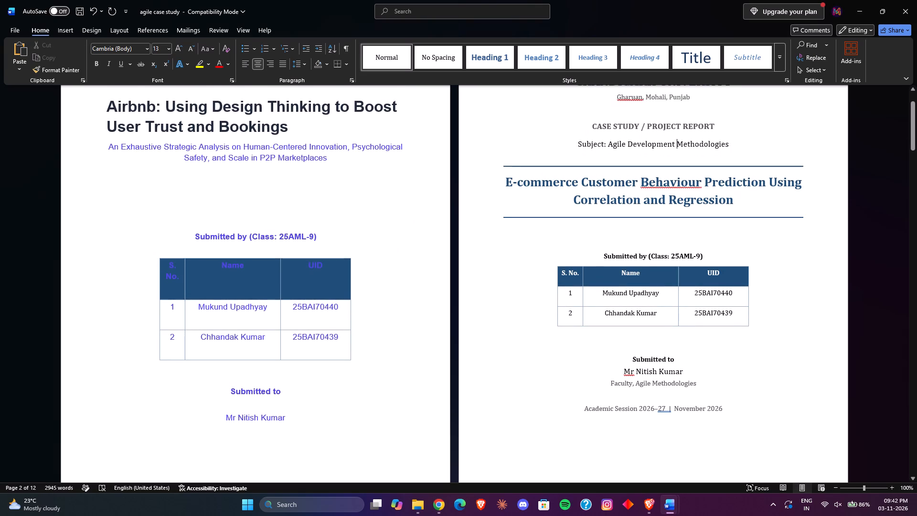
Insert "Development" into the faculty line so it reads "Faculty, Agile Development Methodologies".
scroll(731, 276, down, 1)
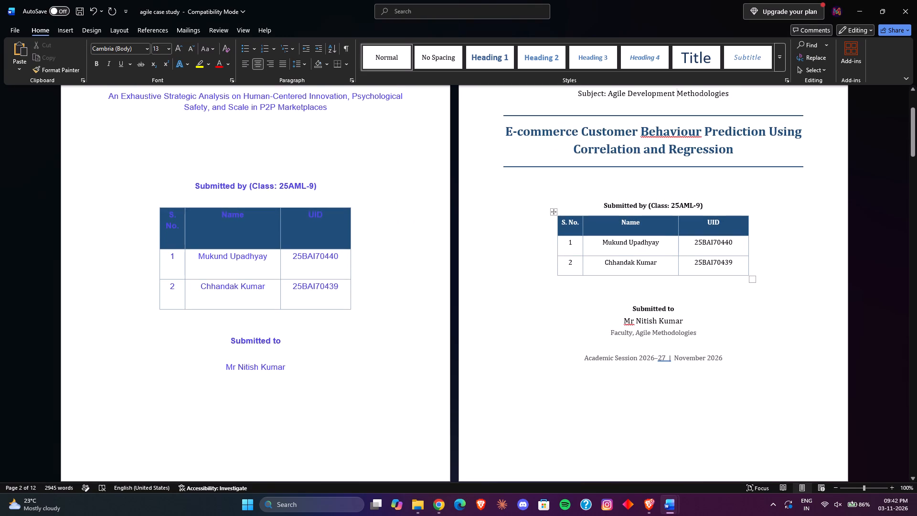
click(650, 330)
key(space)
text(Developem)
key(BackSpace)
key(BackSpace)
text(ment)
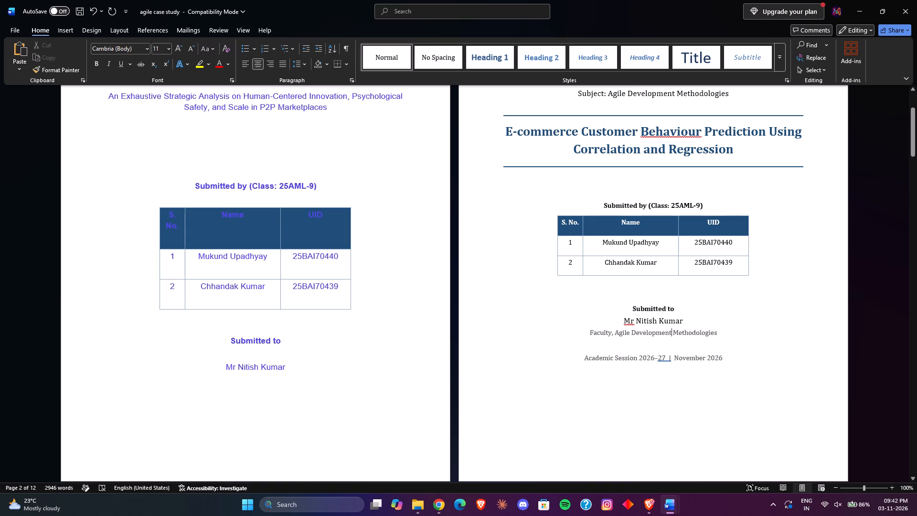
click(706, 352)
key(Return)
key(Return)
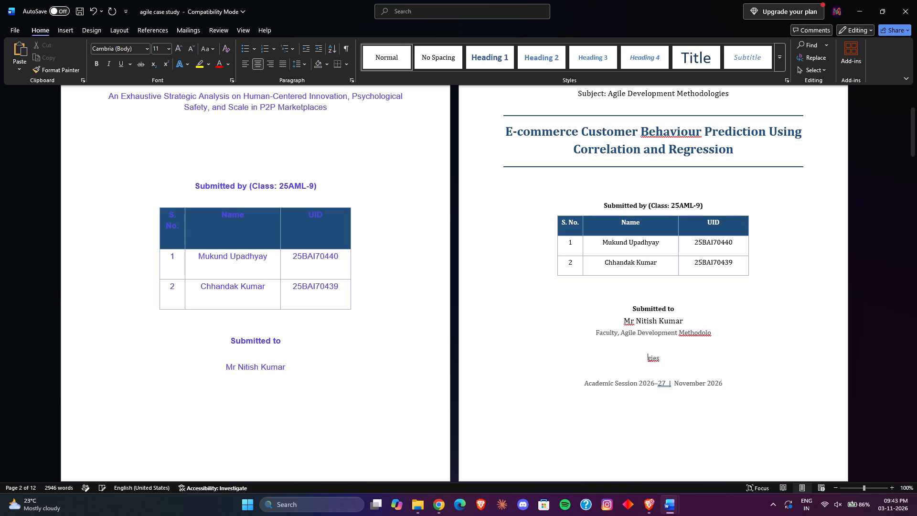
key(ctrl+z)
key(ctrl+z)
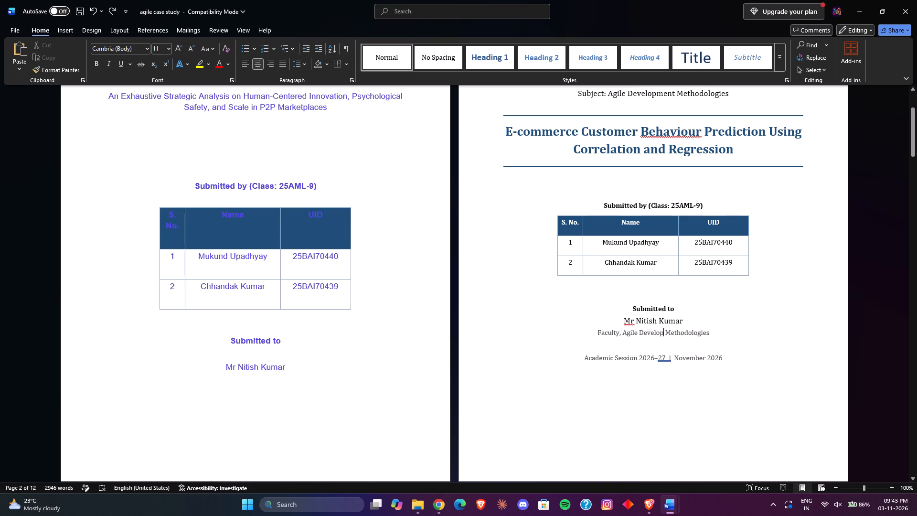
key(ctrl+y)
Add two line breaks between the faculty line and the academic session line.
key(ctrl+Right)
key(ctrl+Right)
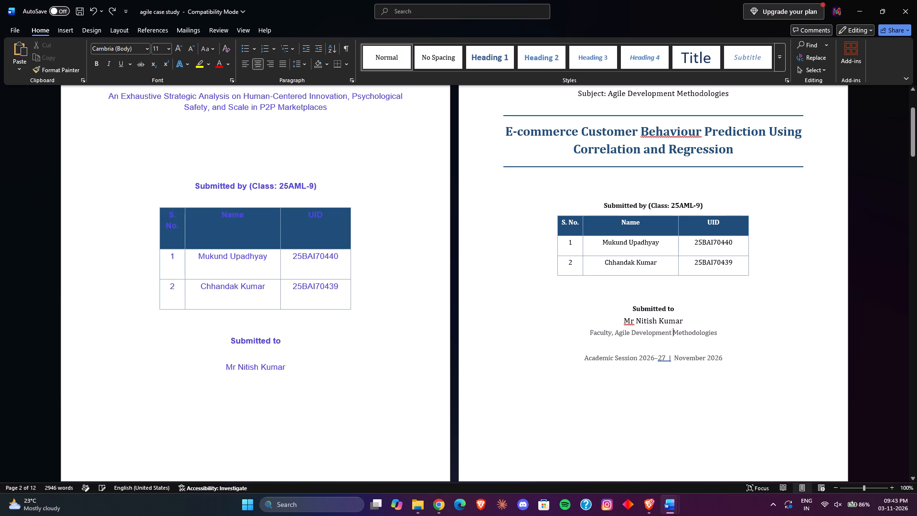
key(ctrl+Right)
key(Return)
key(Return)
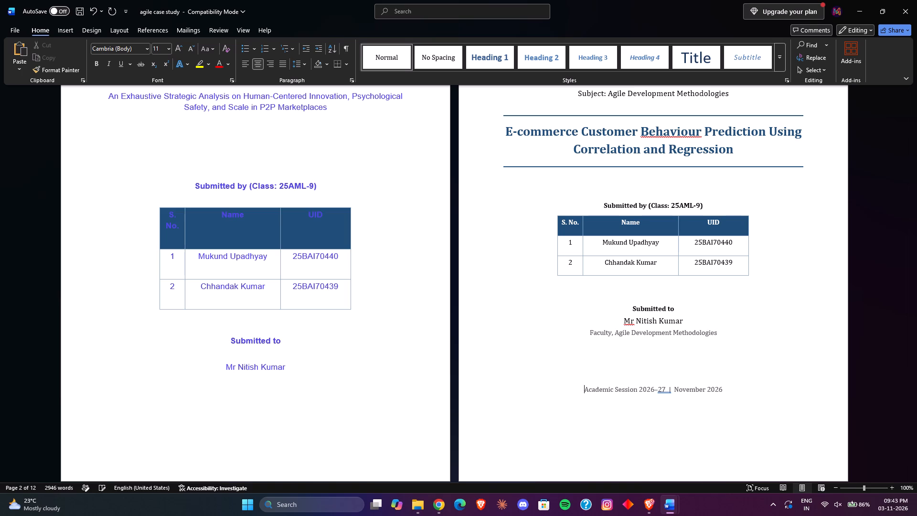
Switch to the e-commerce case study and compare the lower part of its cover page with the adapted one.
scroll(684, 346, right, 1)
key(alt+Tab)
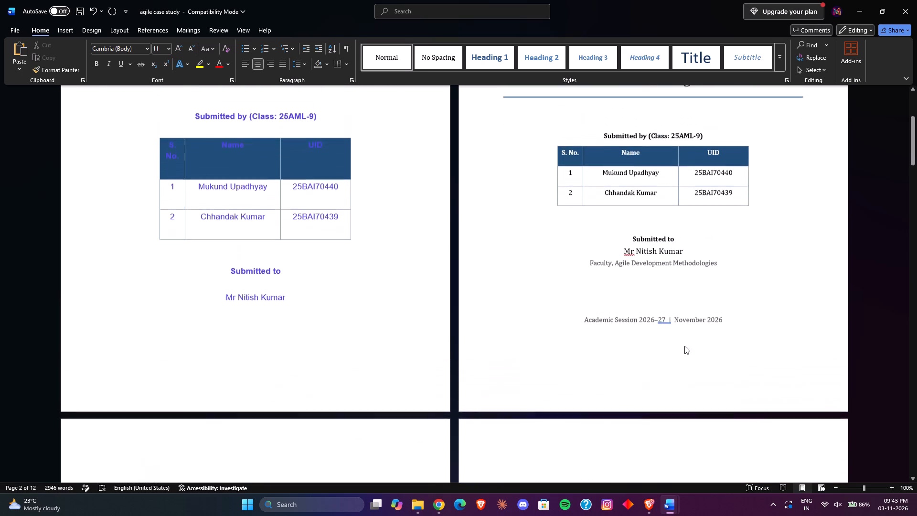
key(alt+Tab)
key(alt+Tab)
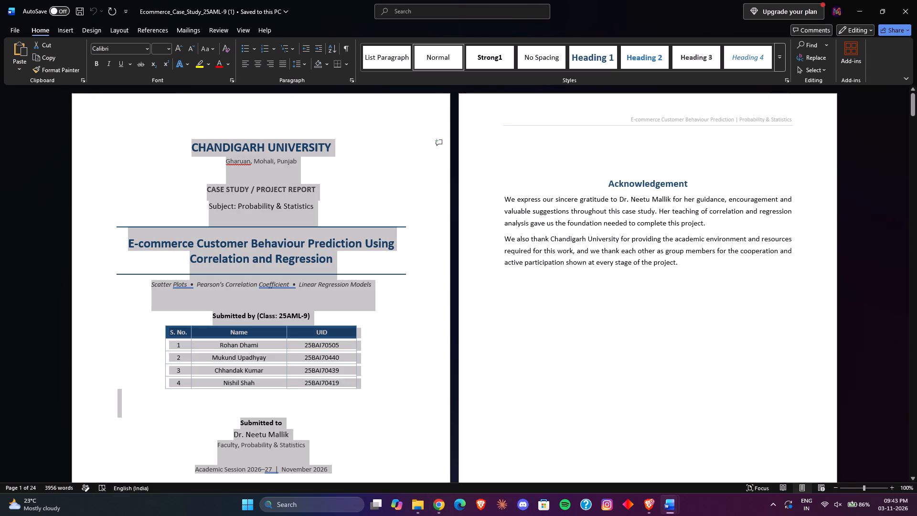
scroll(684, 346, down, 2)
key(alt+Tab)
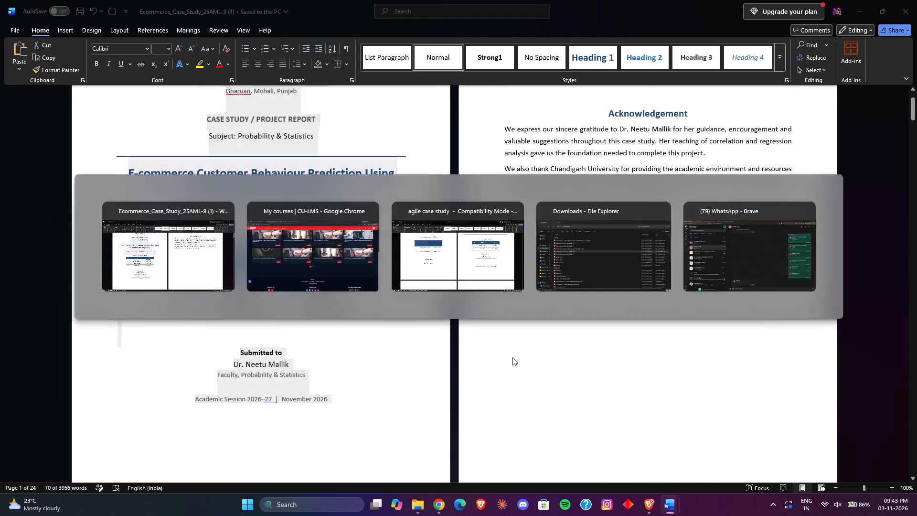
key(alt+Tab)
key(alt+Tab)
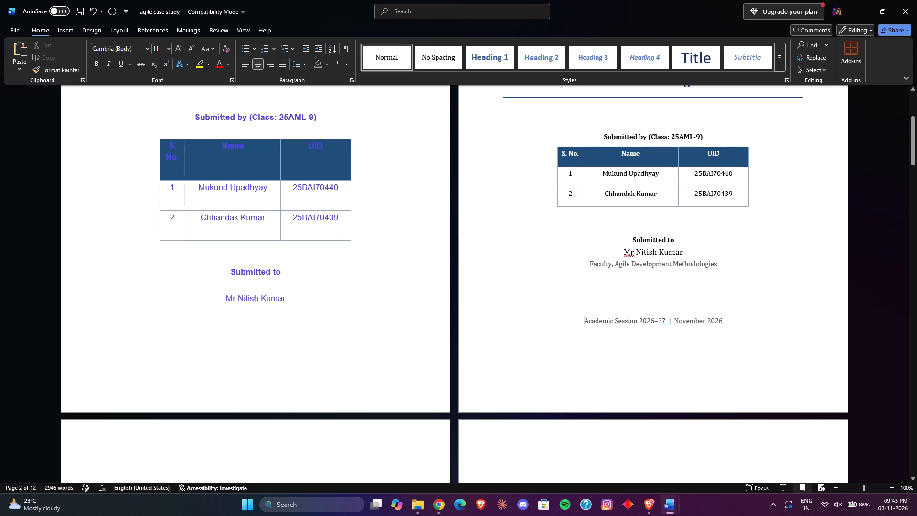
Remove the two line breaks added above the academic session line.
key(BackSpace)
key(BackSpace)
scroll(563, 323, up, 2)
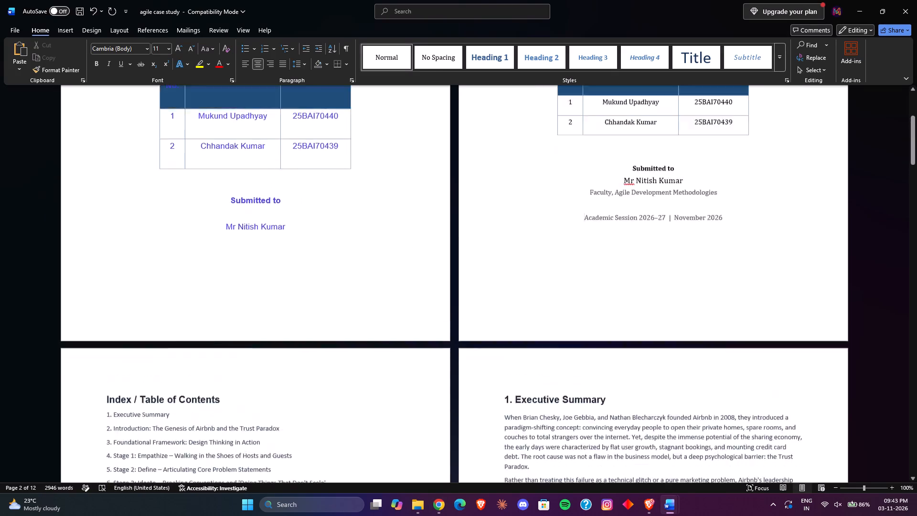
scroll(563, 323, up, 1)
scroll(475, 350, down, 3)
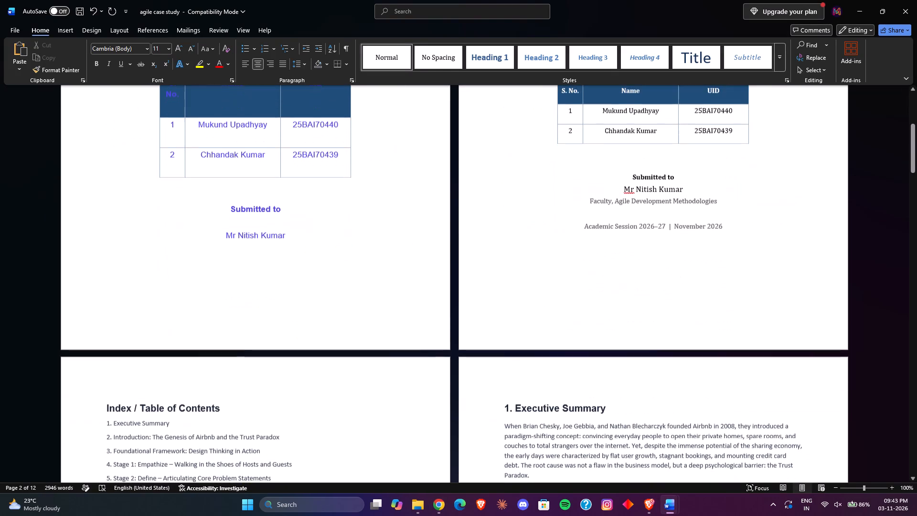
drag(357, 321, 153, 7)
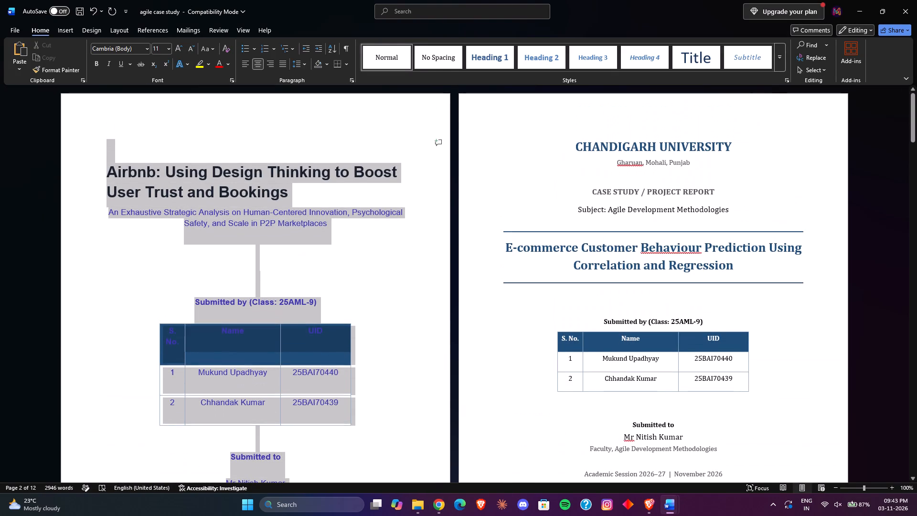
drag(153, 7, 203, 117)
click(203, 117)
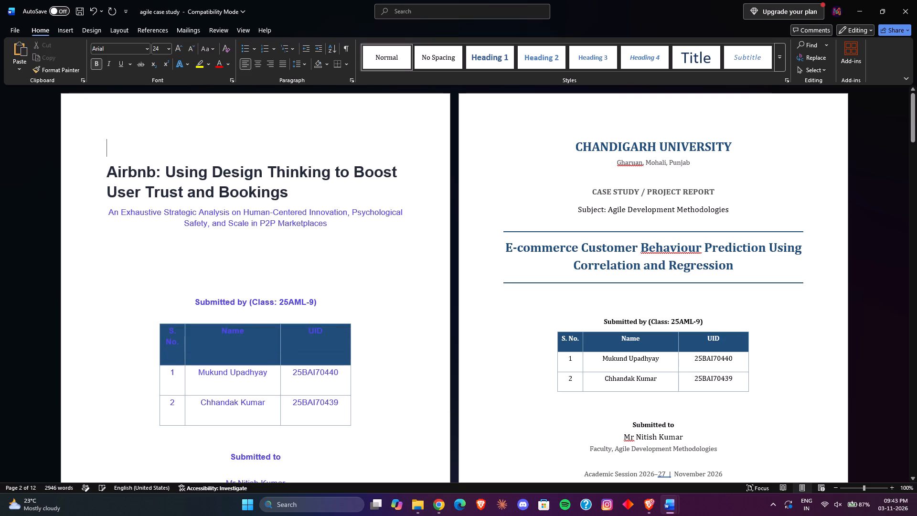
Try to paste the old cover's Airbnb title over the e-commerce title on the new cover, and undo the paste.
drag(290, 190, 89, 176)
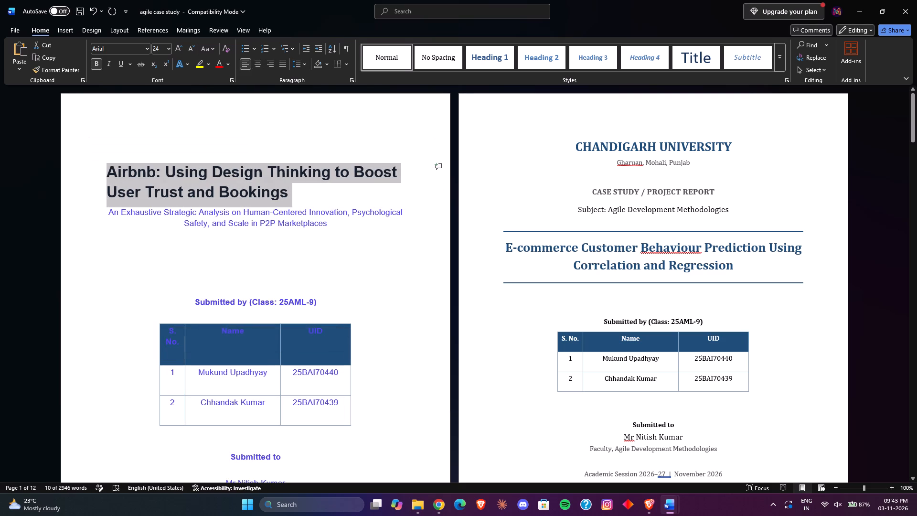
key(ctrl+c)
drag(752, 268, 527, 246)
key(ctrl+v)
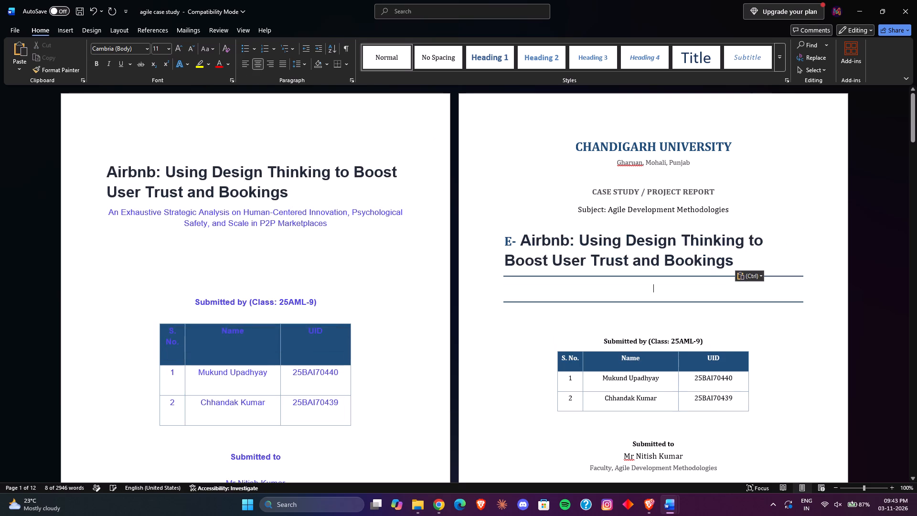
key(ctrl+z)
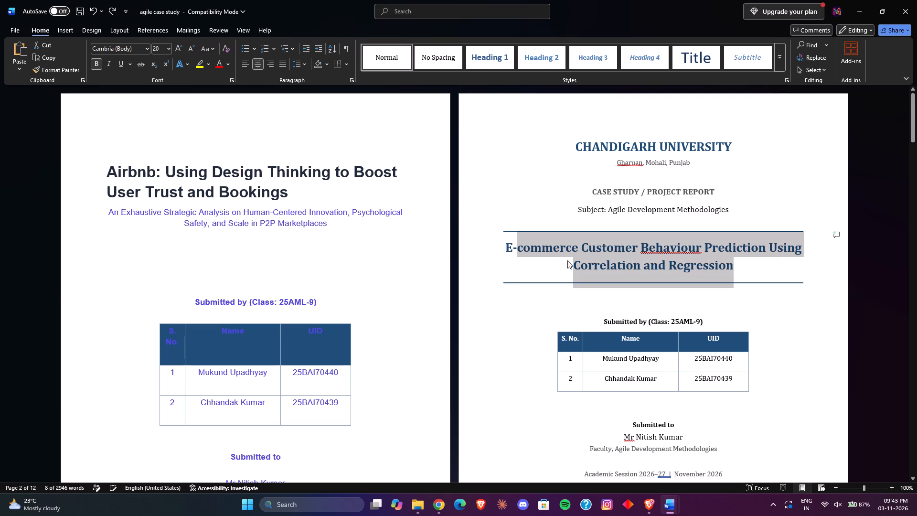
Replace the new cover's title text following "E-" with "Airbnb: Using Design Thinking to Boost user Trust and Bookings".
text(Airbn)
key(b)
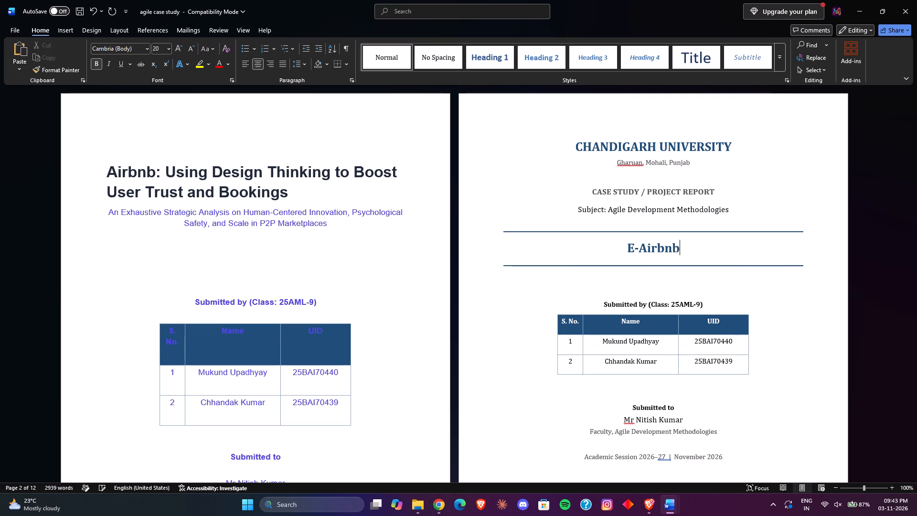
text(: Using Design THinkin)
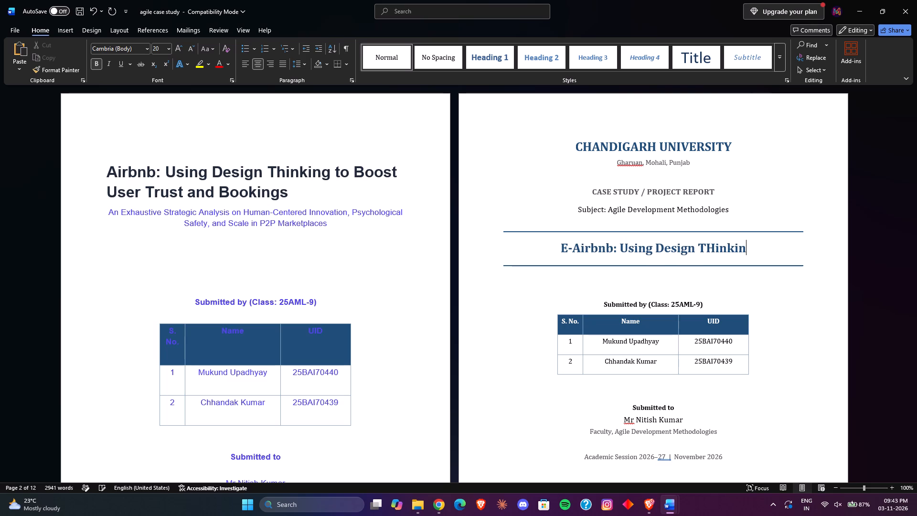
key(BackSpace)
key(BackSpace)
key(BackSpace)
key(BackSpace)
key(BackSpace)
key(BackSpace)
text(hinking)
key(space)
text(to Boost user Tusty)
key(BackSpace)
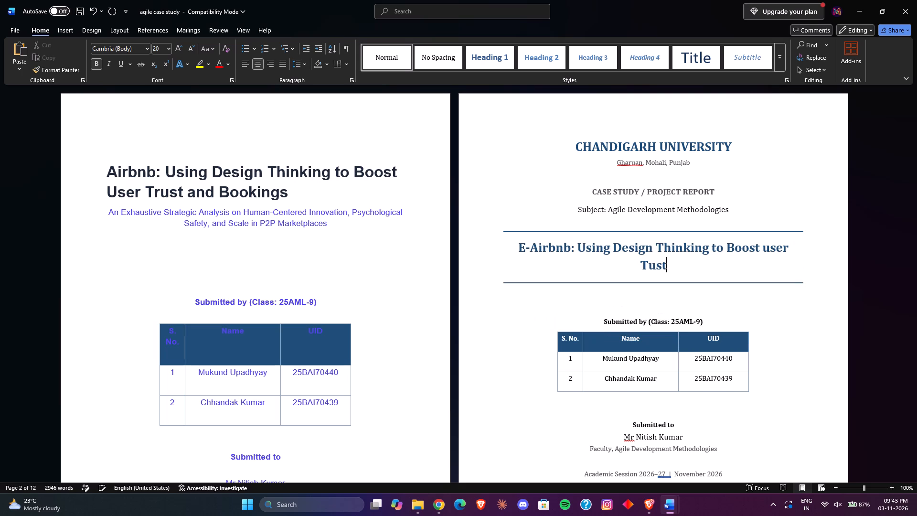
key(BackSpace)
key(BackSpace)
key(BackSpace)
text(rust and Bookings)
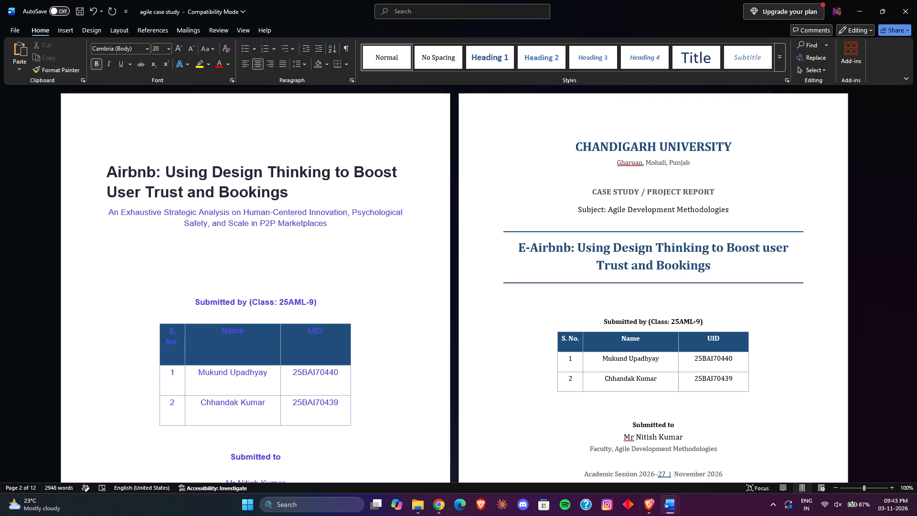
Remove the leftover "E-" in front of "Airbnb" in the new cover's title.
click(529, 247)
key(BackSpace)
key(BackSpace)
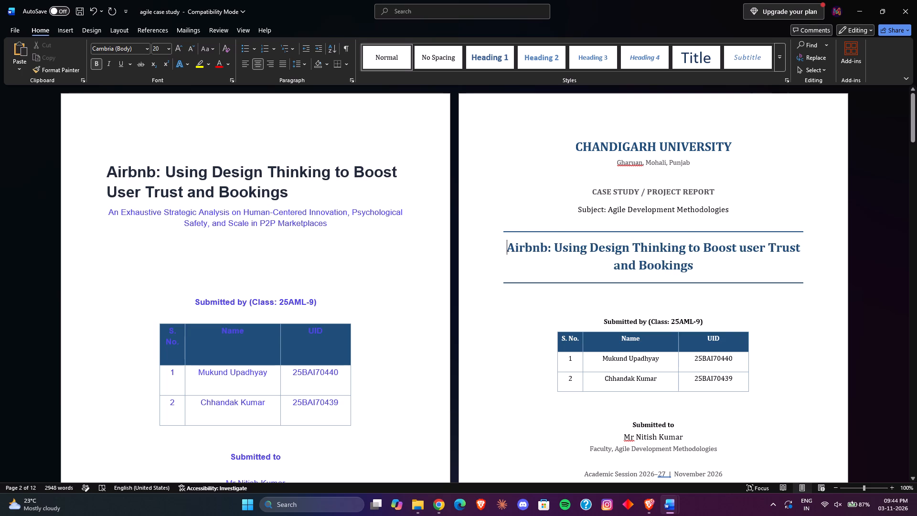
Copy the "An Exhaustive Strategic Analysis…" subtitle from the old cover to the space below the new cover's title.
drag(328, 225, 161, 218)
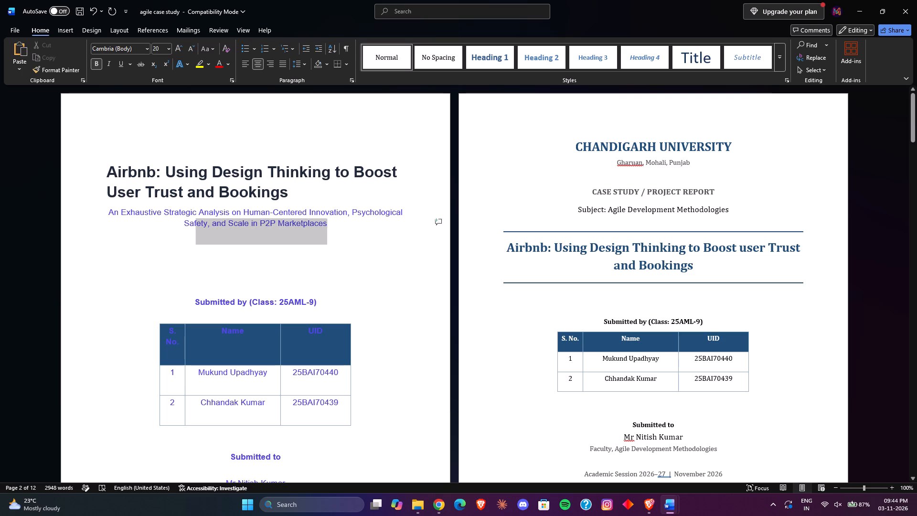
drag(161, 218, 94, 214)
key(ctrl+c)
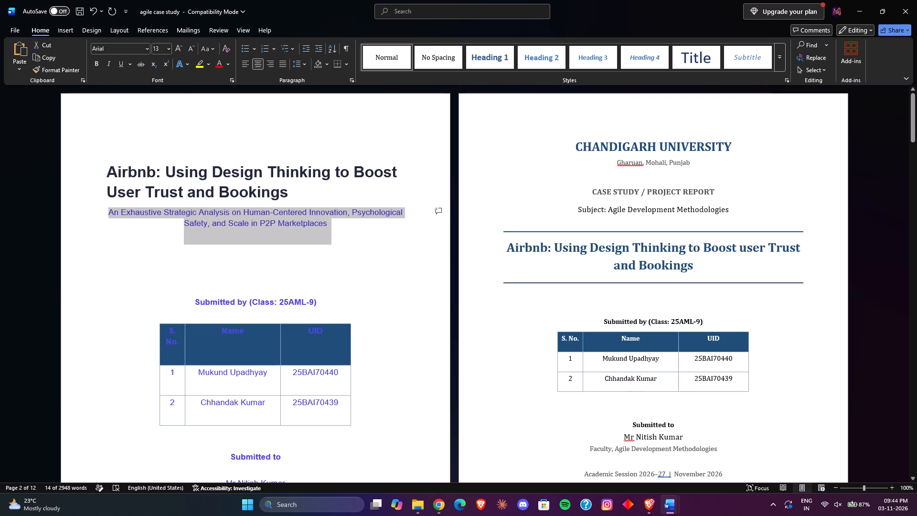
click(601, 289)
key(ctrl+v)
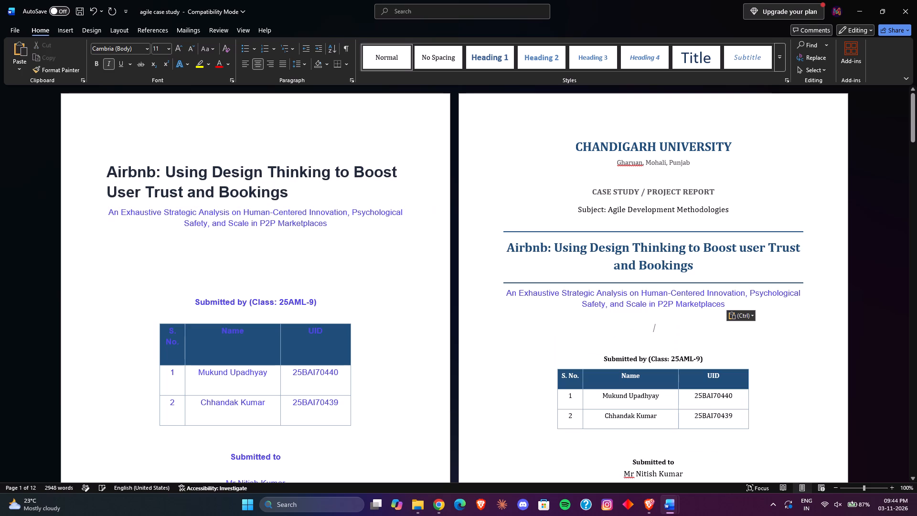
Remove the surplus blank lines below the academic session line on the new cover.
scroll(626, 302, down, 3)
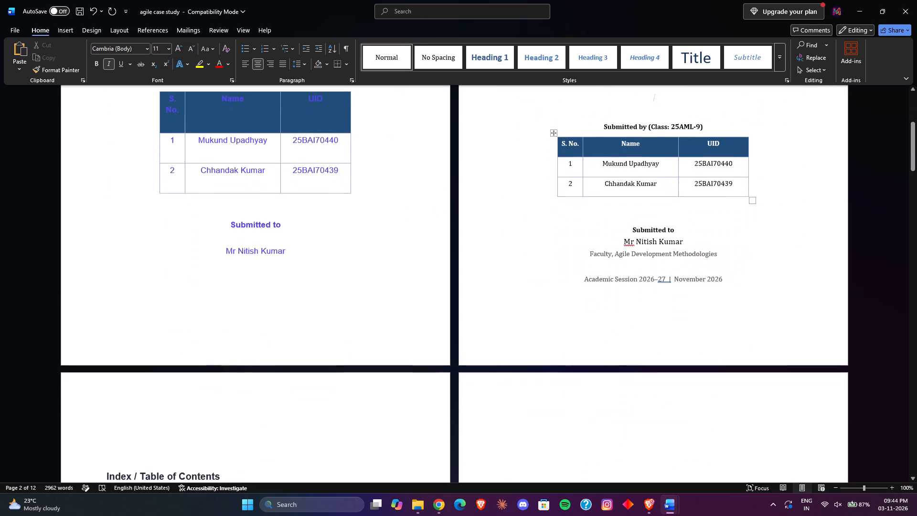
click(611, 346)
key(BackSpace)
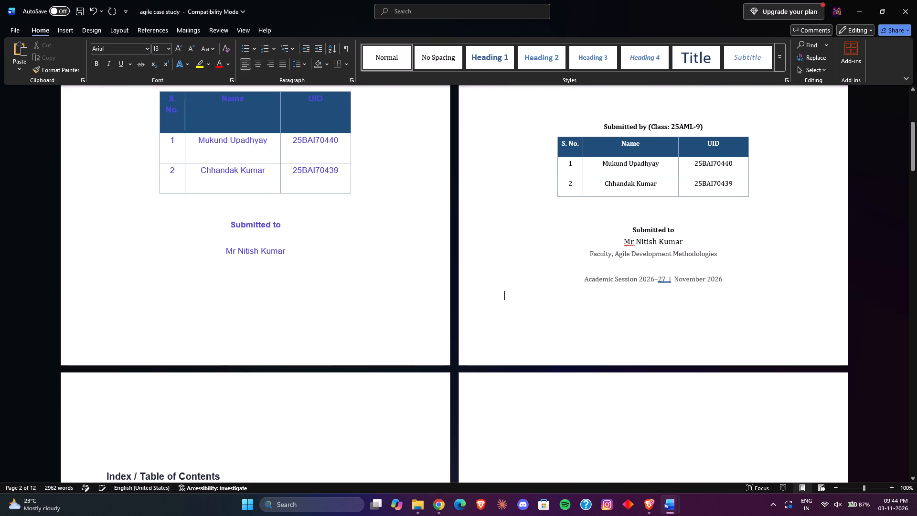
key(BackSpace)
Delete the entire old Airbnb cover content, from above its title through the "Submitted to" section.
scroll(611, 346, up, 1)
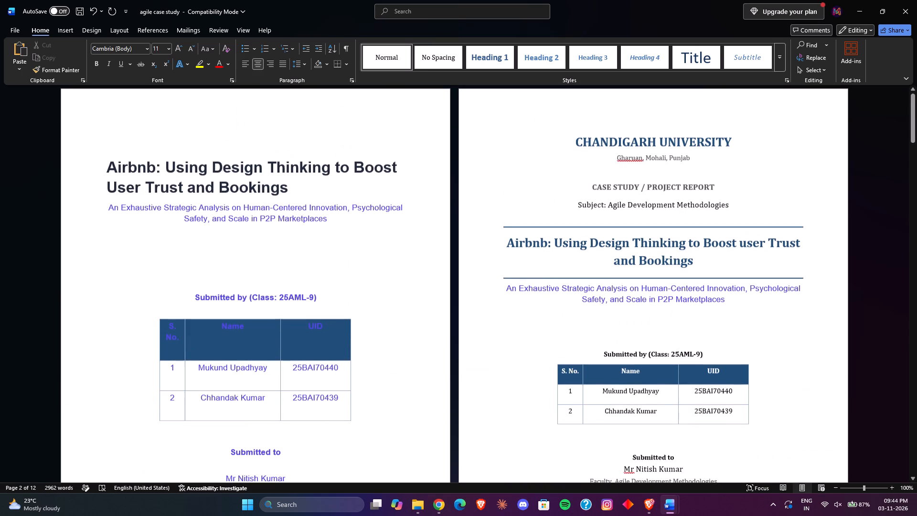
scroll(611, 346, up, 2)
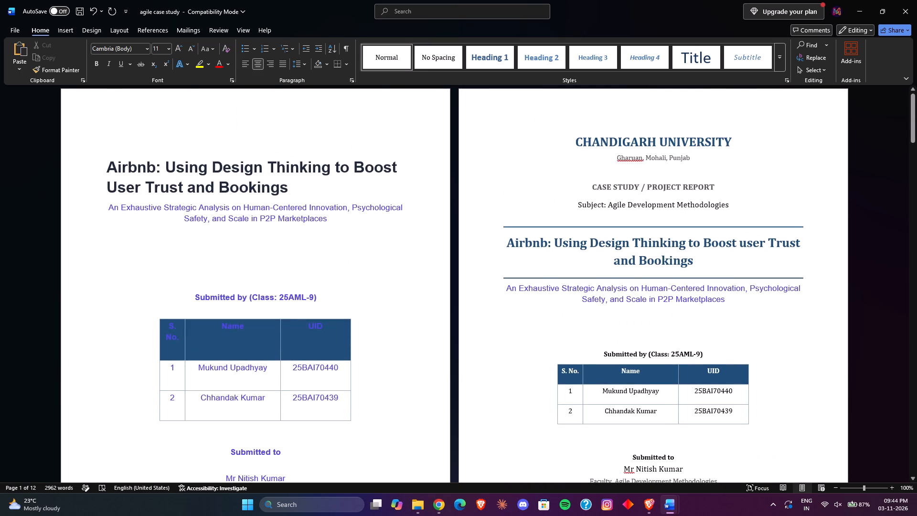
scroll(370, 235, down, 3)
drag(360, 308, 93, 0)
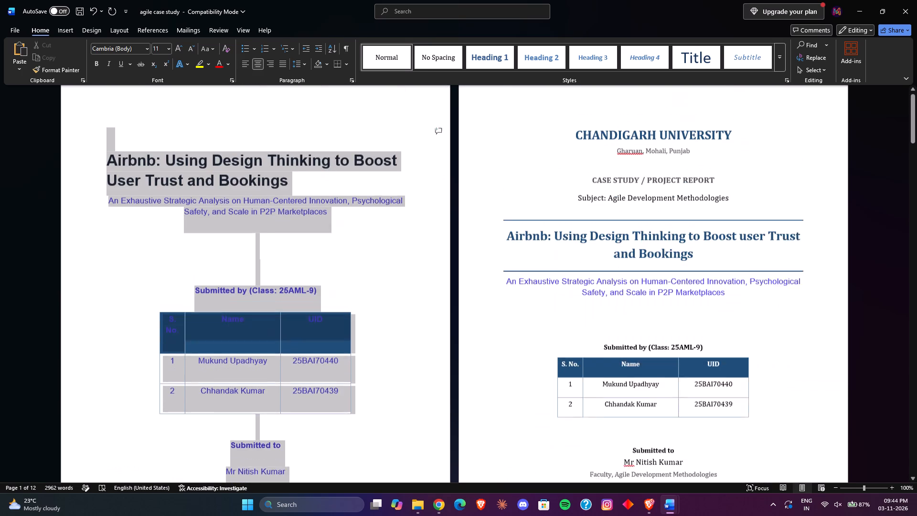
drag(93, 0, 93, 5)
key(BackSpace)
key(BackSpace)
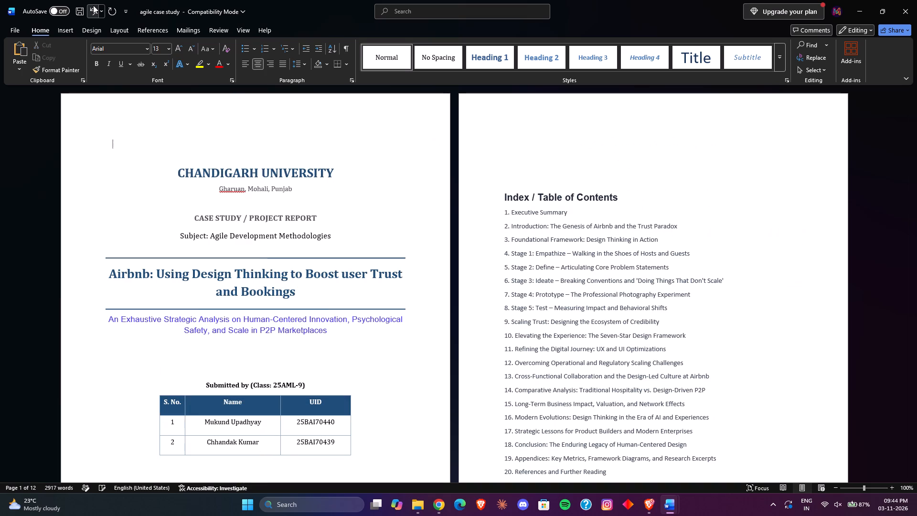
Delete the empty line left above the "CHANDIGARH UNIVERSITY" heading.
key(BackSpace)
key(BackSpace)
key(shift+Down)
key(BackSpace)
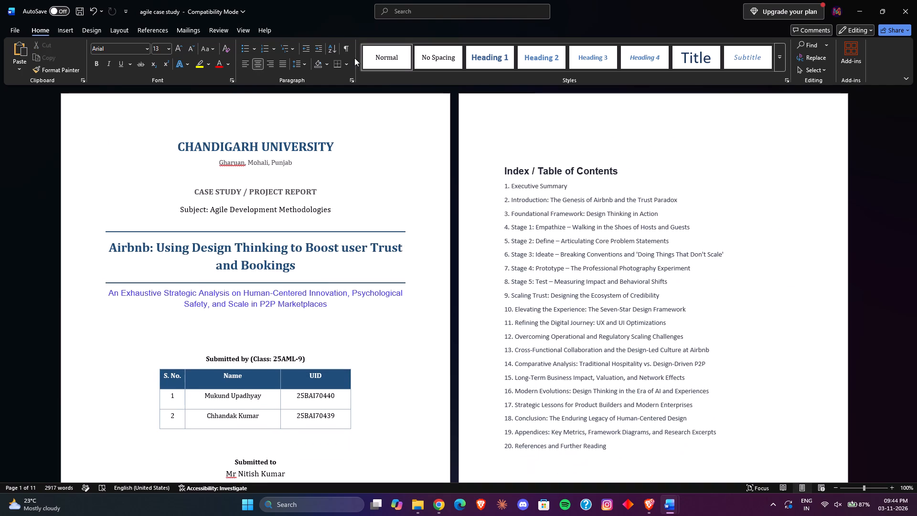
Look through the whole case study from the cover to the references page to check its layout.
scroll(354, 58, down, 1)
scroll(473, 179, down, 1)
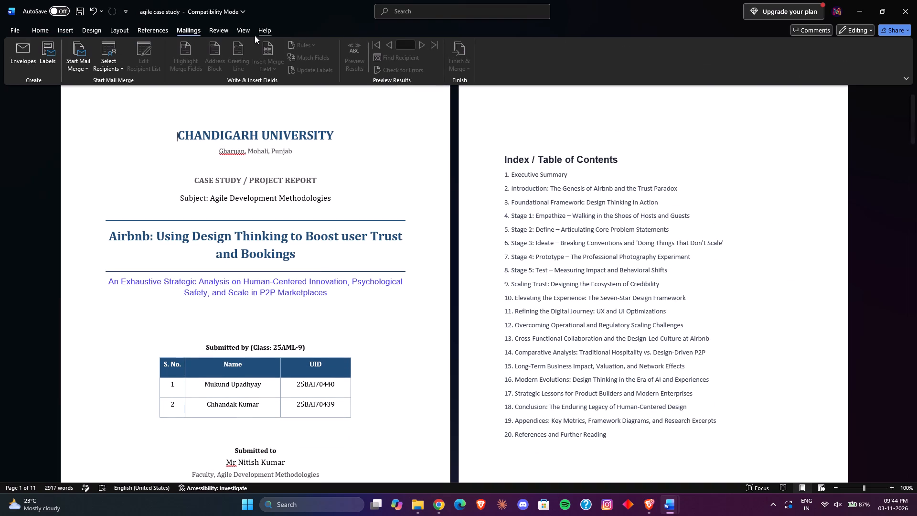
scroll(255, 35, up, 3)
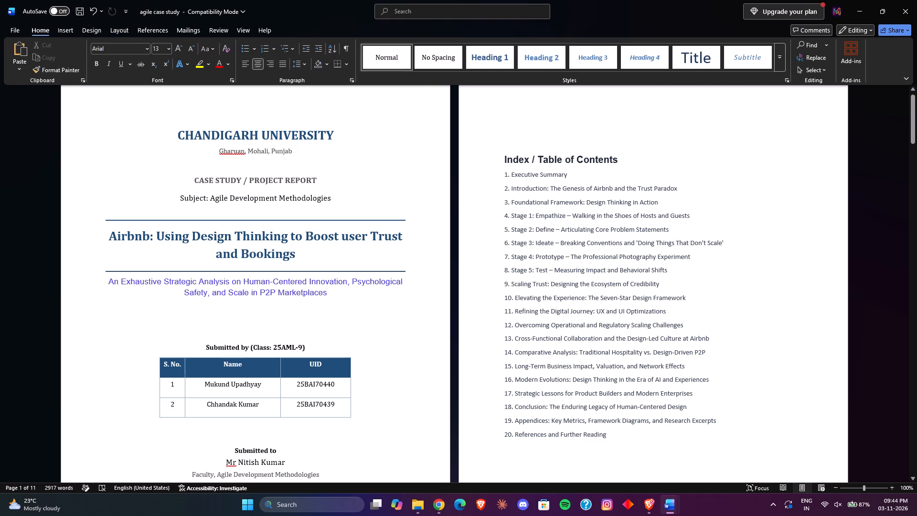
scroll(467, 264, down, 8)
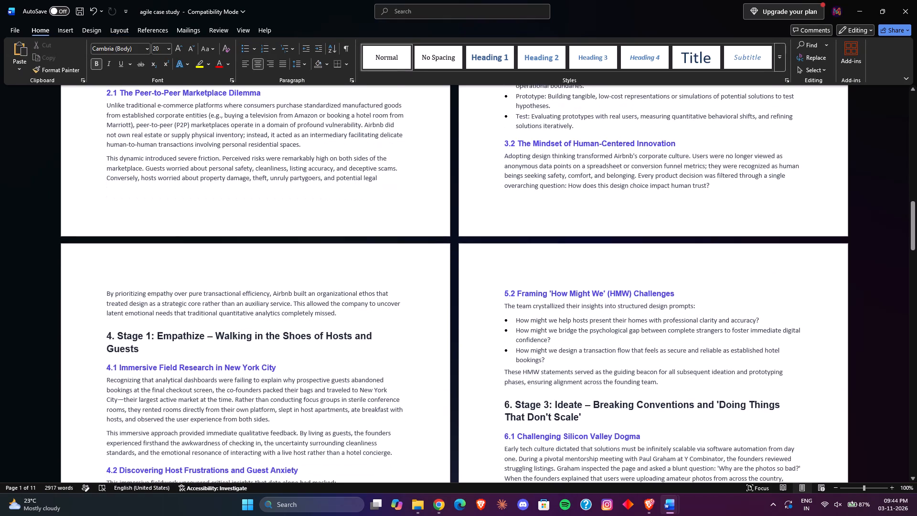
scroll(467, 264, down, 14)
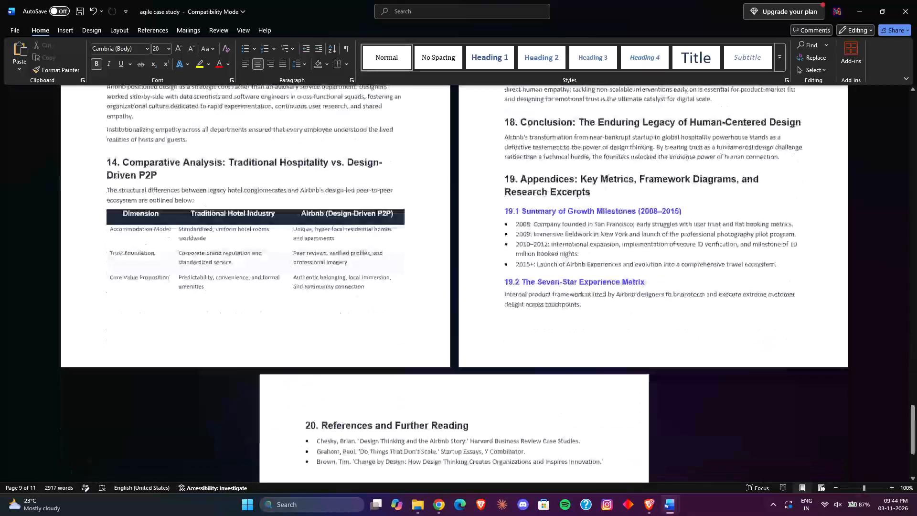
scroll(467, 264, down, 3)
scroll(467, 264, up, 4)
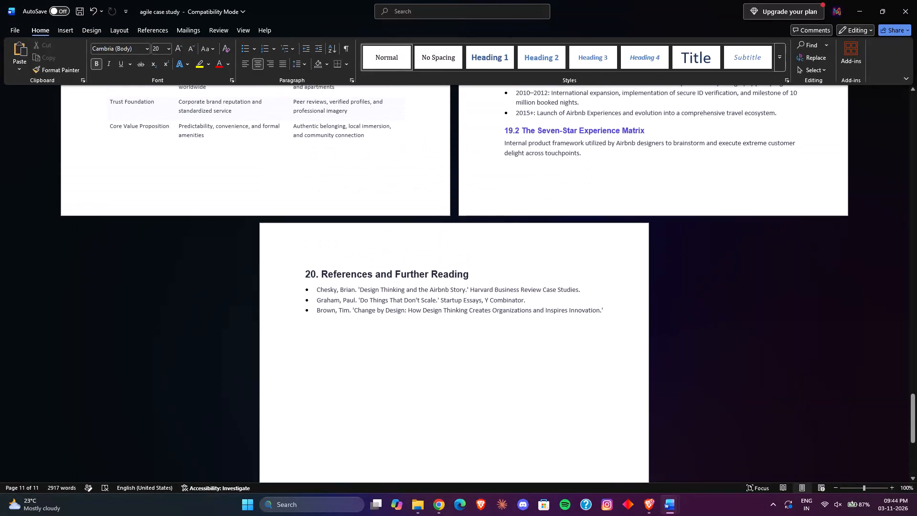
scroll(467, 264, up, 8)
scroll(467, 264, down, 9)
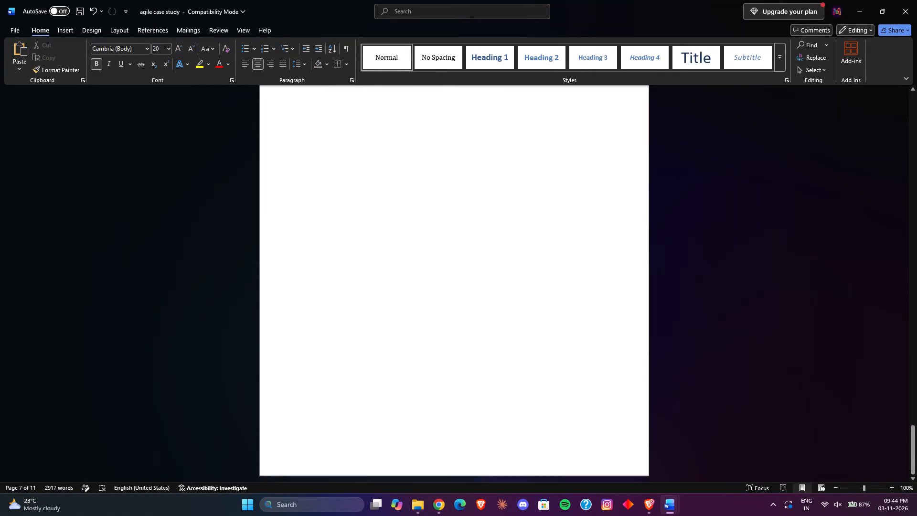
scroll(467, 264, up, 20)
scroll(467, 264, up, 3)
scroll(158, 19, up, 4)
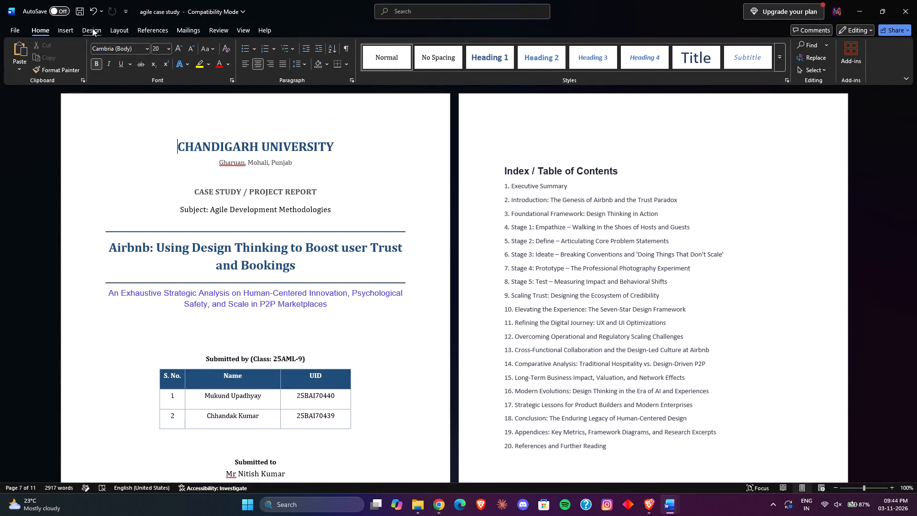
Insert the built-in Austin footer with page numbers into the document.
click(239, 32)
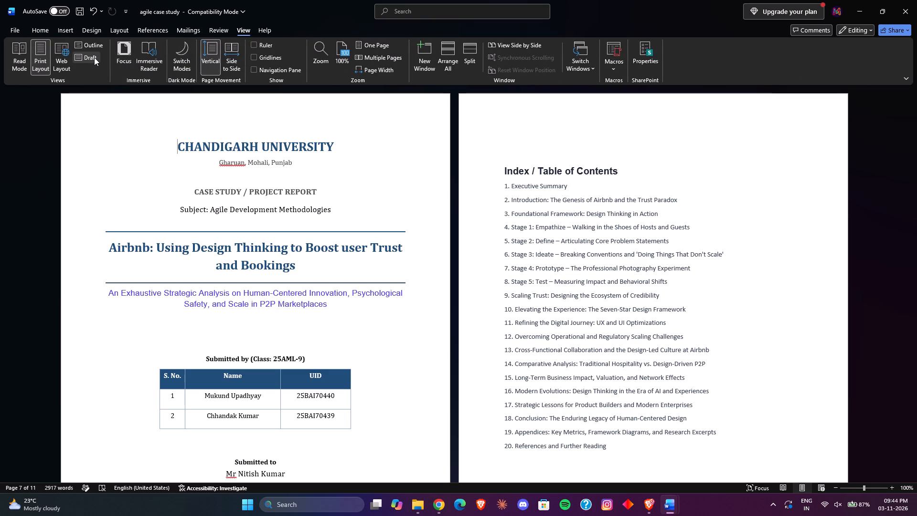
click(55, 29)
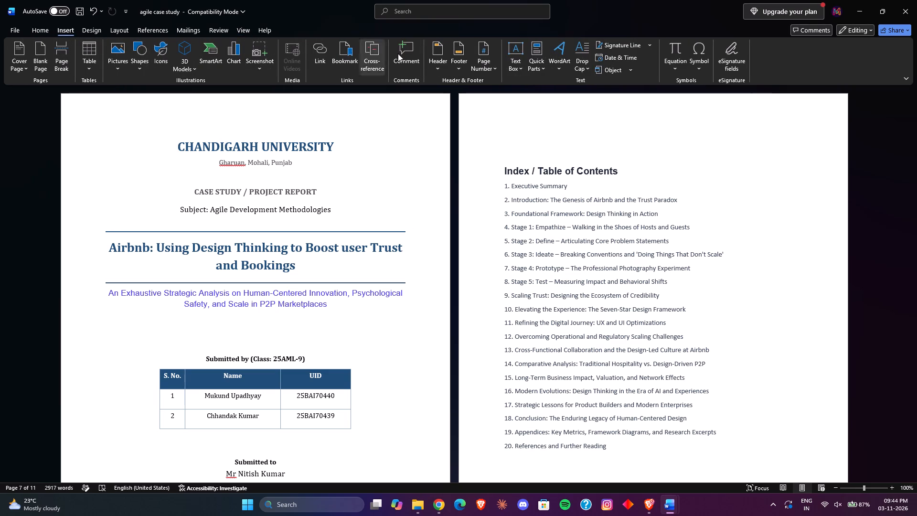
click(460, 66)
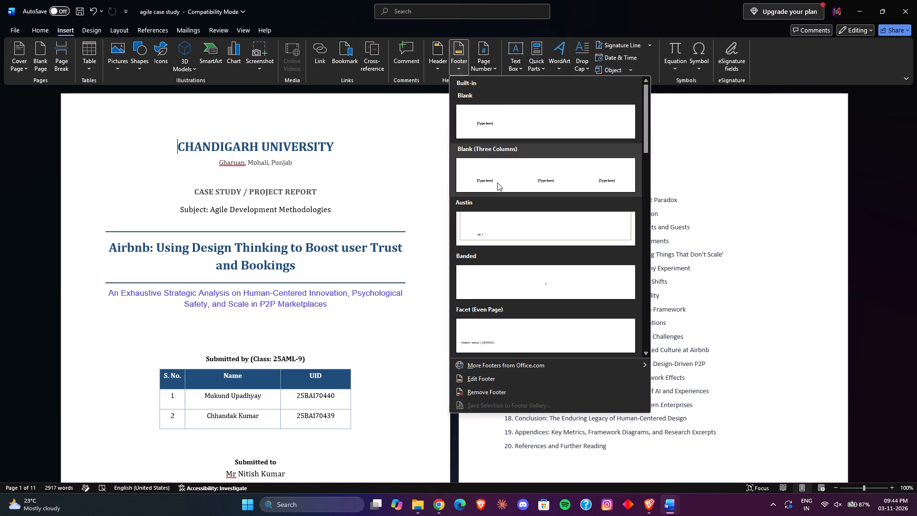
click(491, 230)
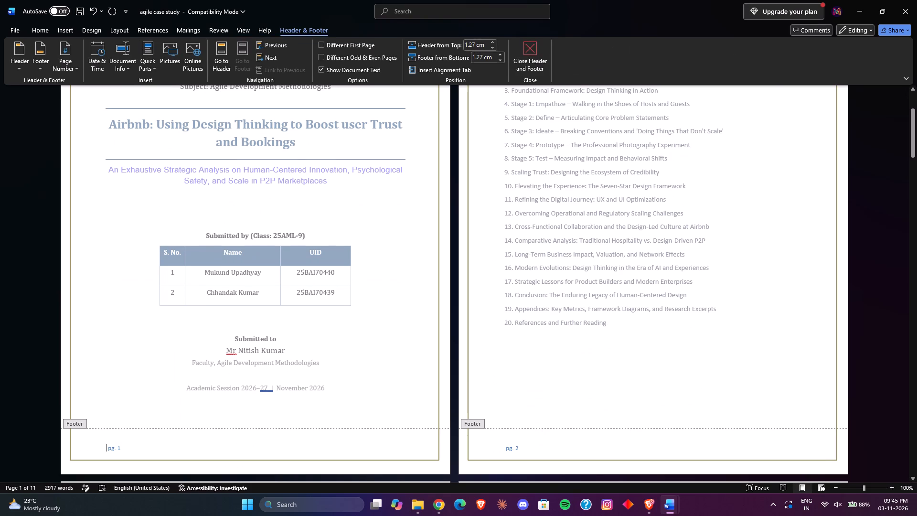
Change the footer label in front of the page number from "pg." to "Page.".
key(Right)
key(Right)
key(Right)
key(BackSpace)
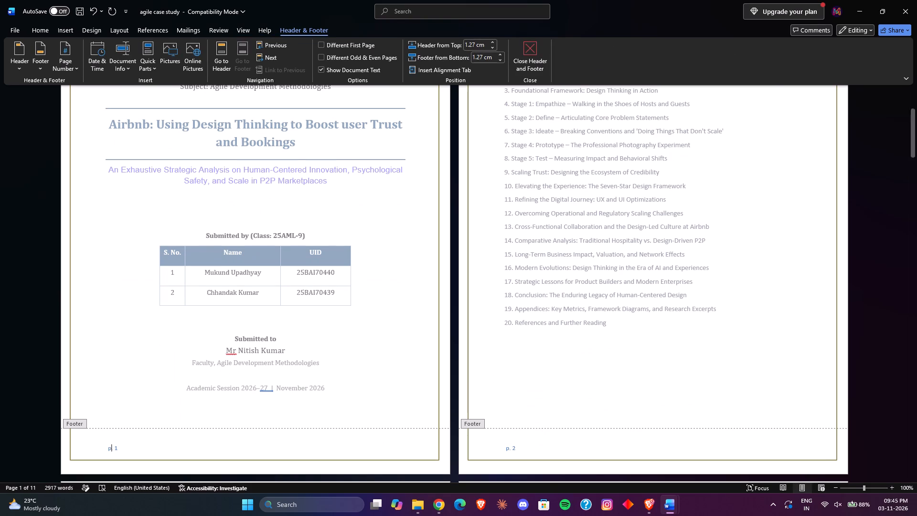
key(BackSpace)
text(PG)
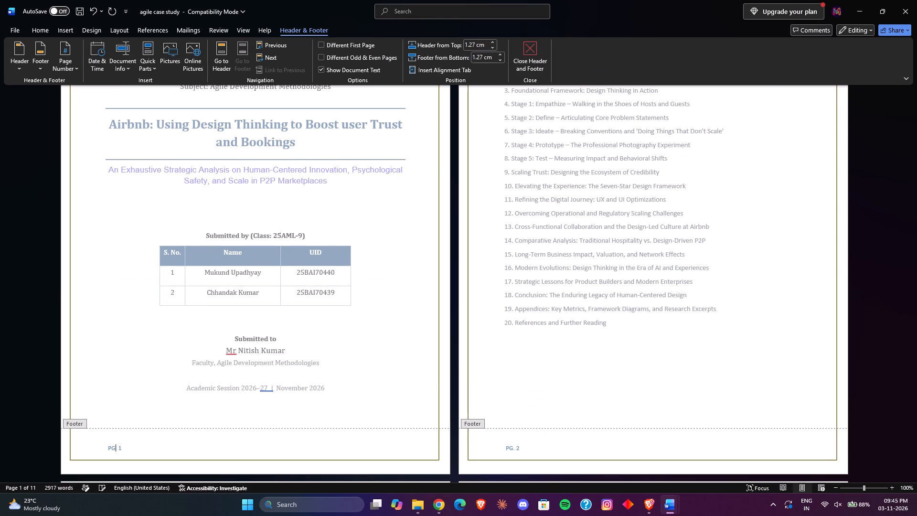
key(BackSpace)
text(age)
Set the font colour of the whole footer text, label and page number, to black.
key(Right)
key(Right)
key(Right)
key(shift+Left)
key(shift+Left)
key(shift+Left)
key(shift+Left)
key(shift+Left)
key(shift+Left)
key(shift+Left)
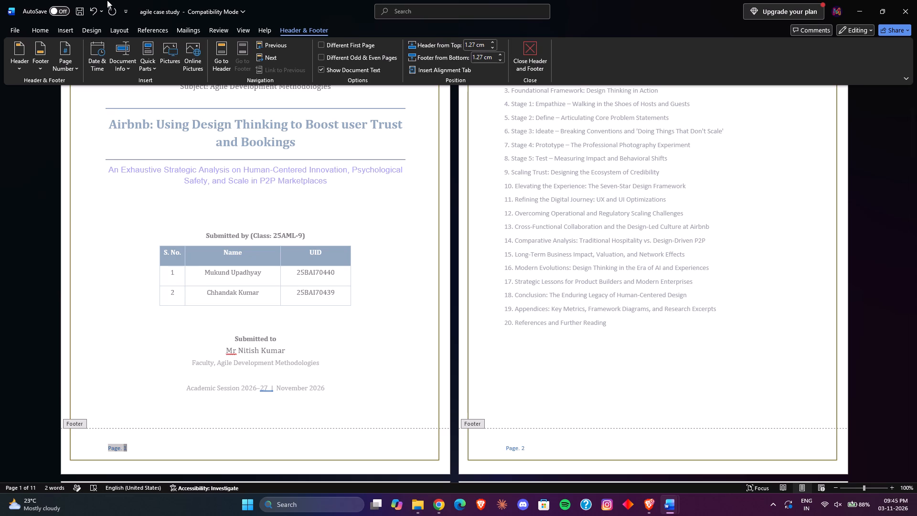
right_click(112, 447)
click(182, 476)
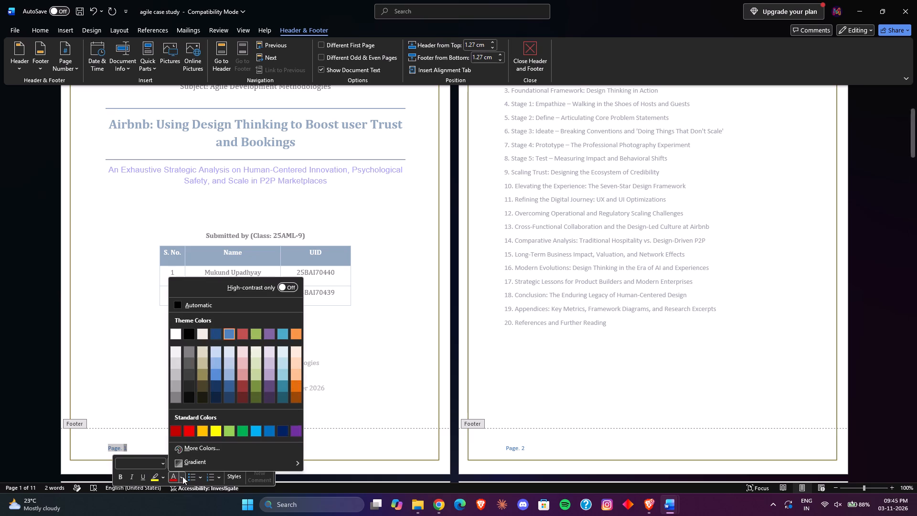
click(190, 337)
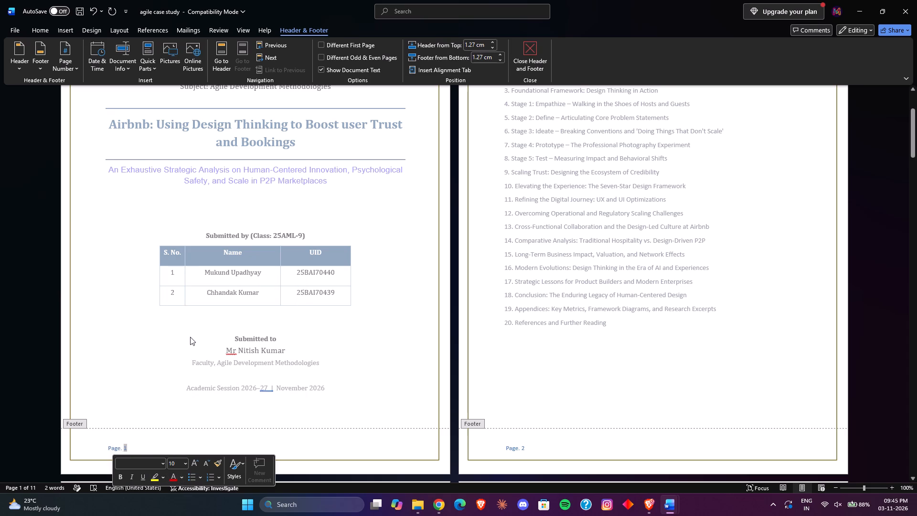
click(611, 394)
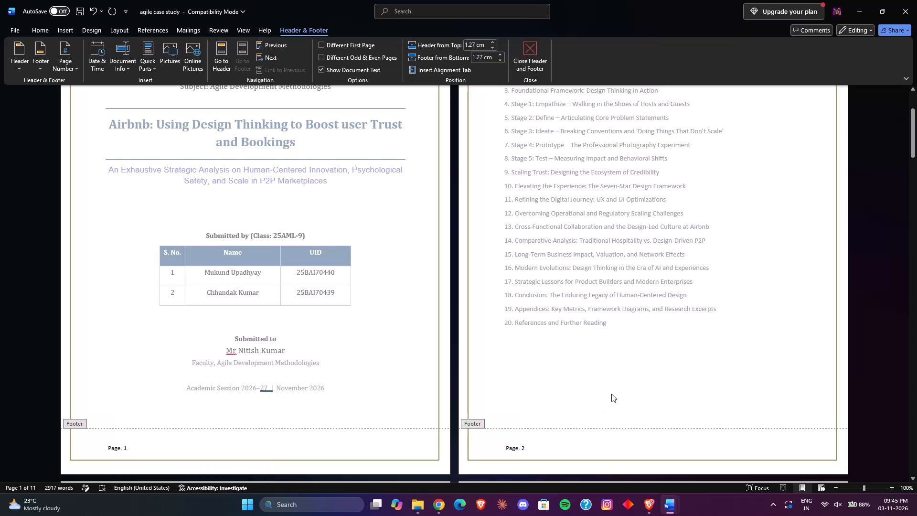
Leave footer editing and look through the pages to check the page-number footer and overall layout.
scroll(611, 394, down, 14)
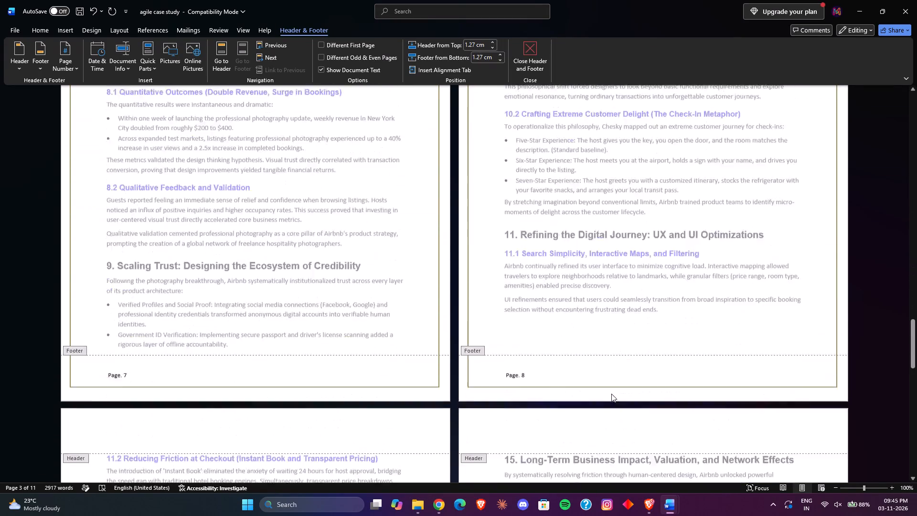
scroll(611, 394, up, 15)
scroll(611, 394, up, 12)
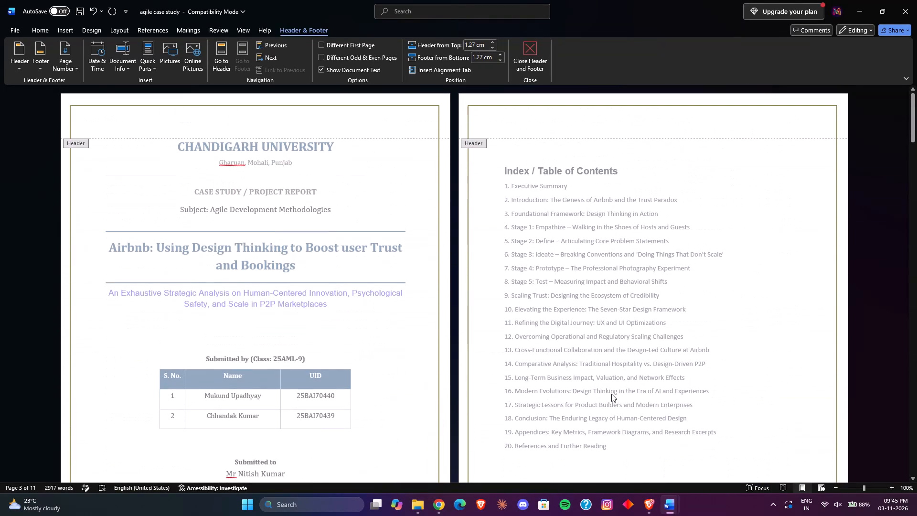
key(Escape)
scroll(527, 269, down, 17)
scroll(527, 269, up, 2)
scroll(527, 269, up, 20)
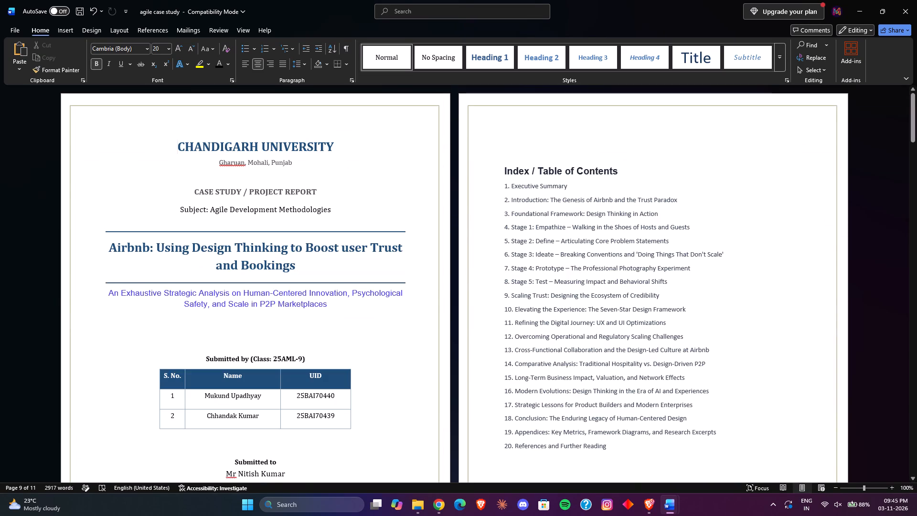
scroll(527, 269, down, 5)
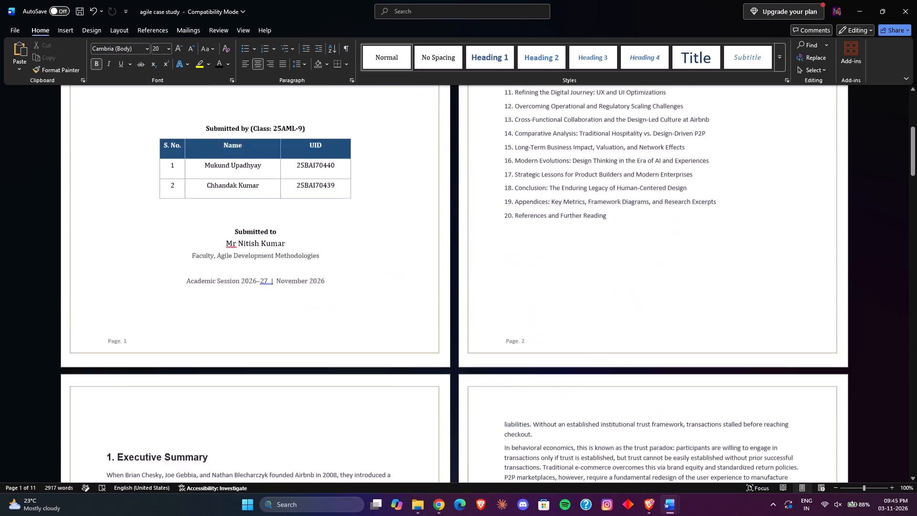
scroll(527, 269, down, 5)
scroll(527, 269, up, 13)
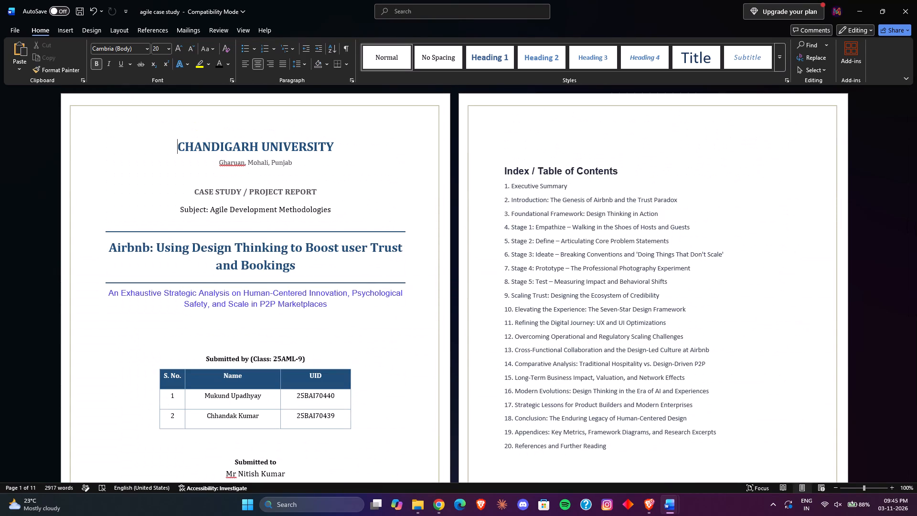
Save the agile case study document and close it.
key(ctrl+s)
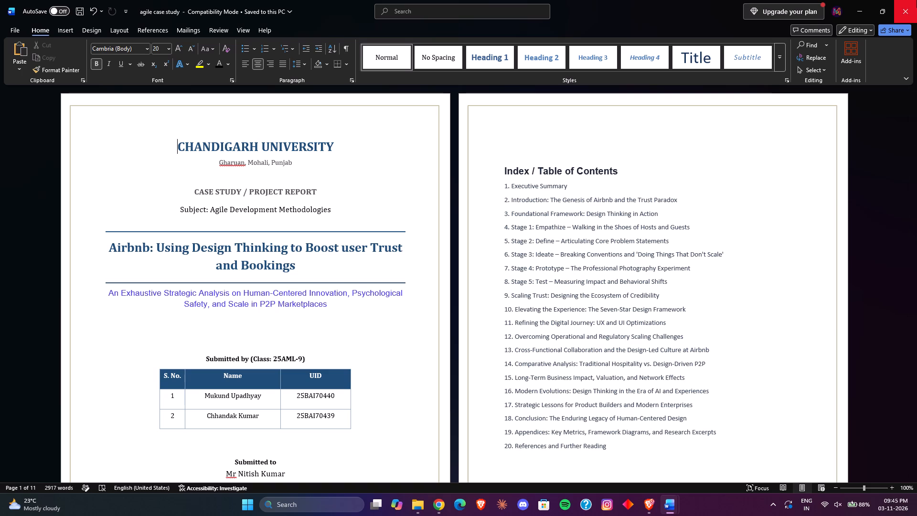
scroll(713, 230, down, 17)
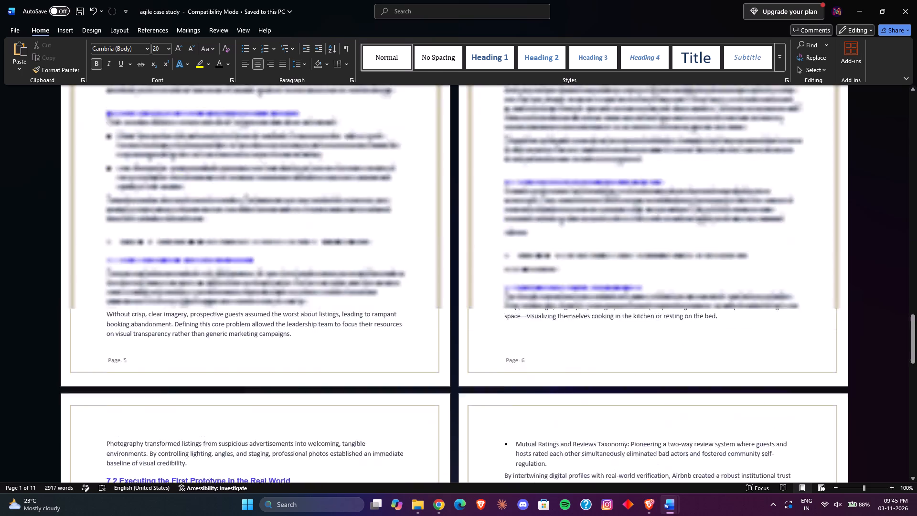
scroll(713, 230, down, 17)
scroll(766, 167, down, 20)
scroll(766, 167, down, 20)
scroll(766, 167, down, 18)
click(916, 0)
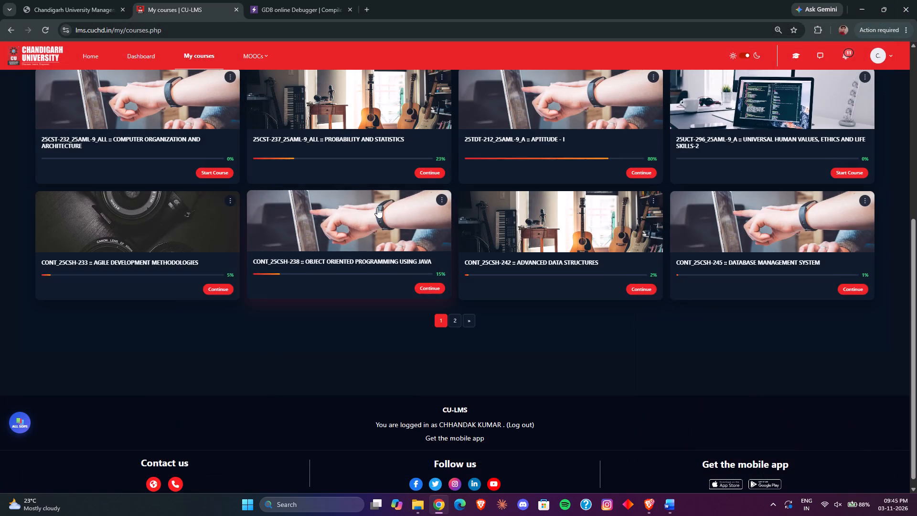
Switch to the Ecommerce_Case_Study_25AML-9 (1) document and close it.
key(alt+Tab)
alt+scroll(318, 285, down, 9)
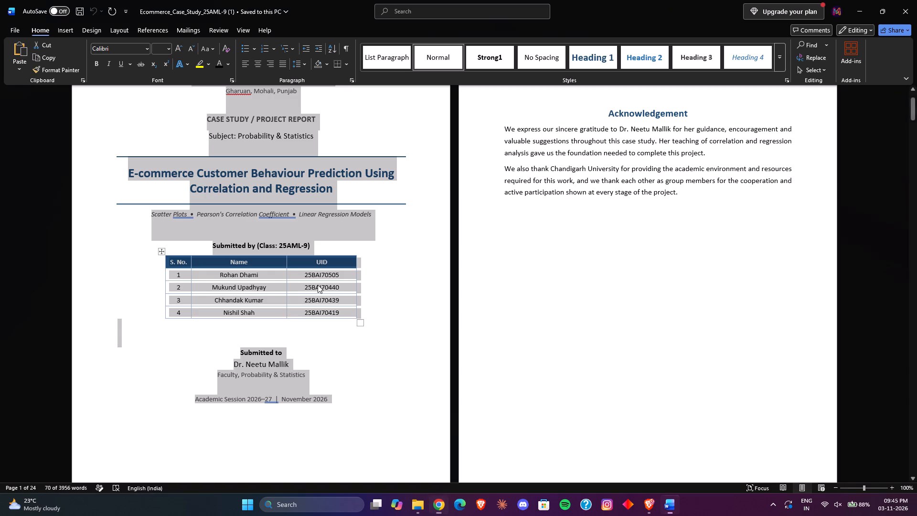
key(alt+F4)
Switch to the Downloads folder in File Explorer and select the "agile case study" Word file.
key(alt+Tab)
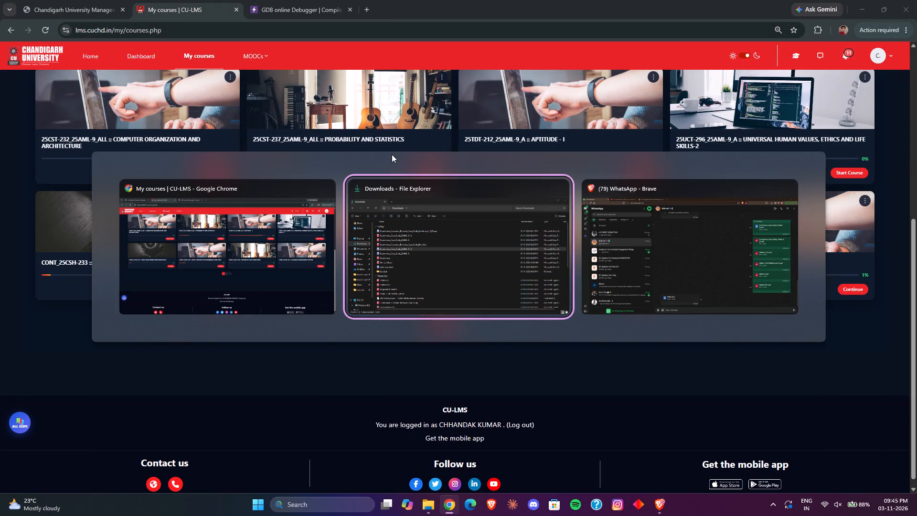
click(314, 290)
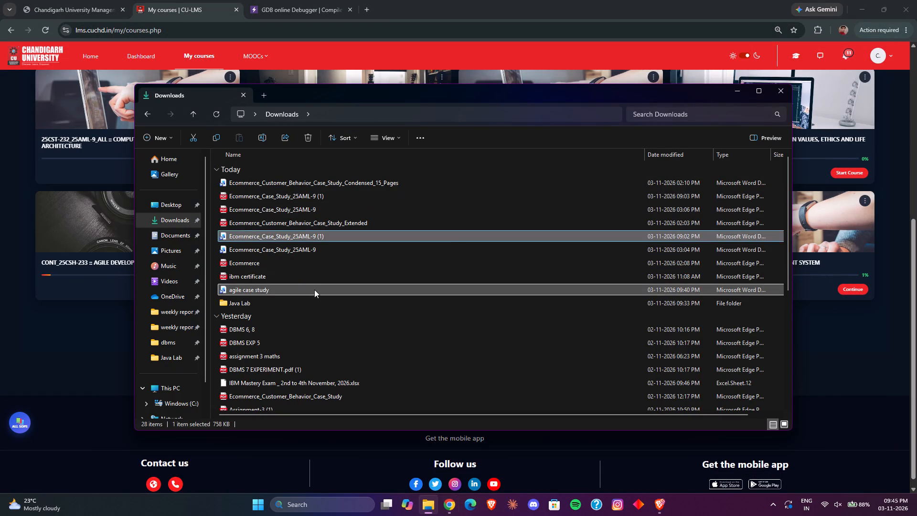
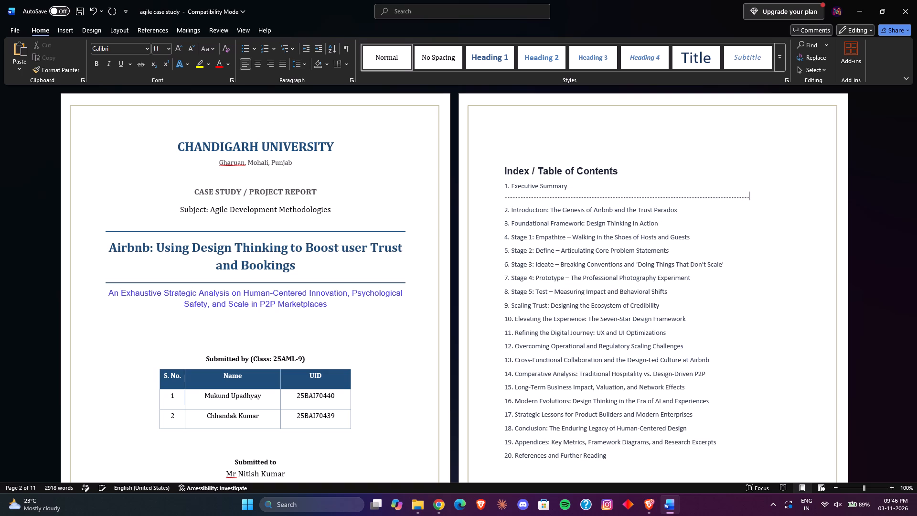
Trim the dotted leader after "1. Executive Summary" in the table of contents to fit one line and end it with page number 3.
key(BackSpace)
key(BackSpace)
key(BackSpace)
key(BackSpace)
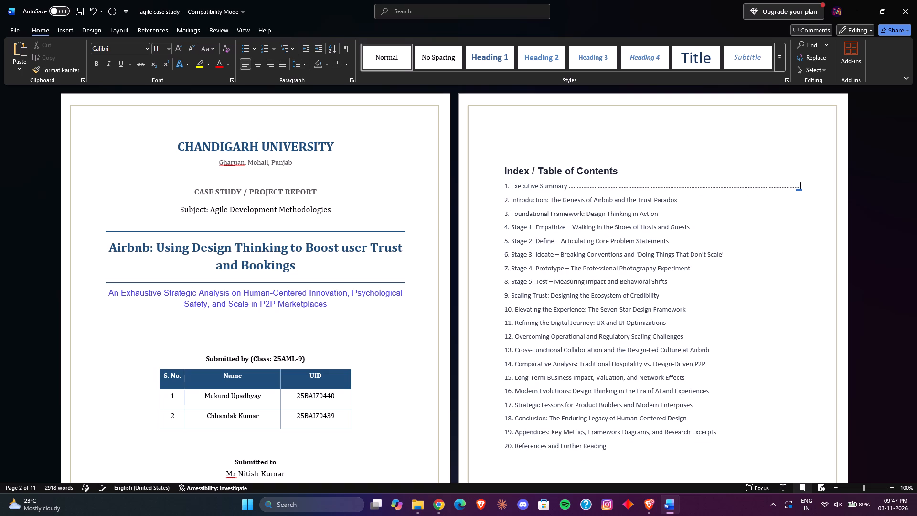
key(period)
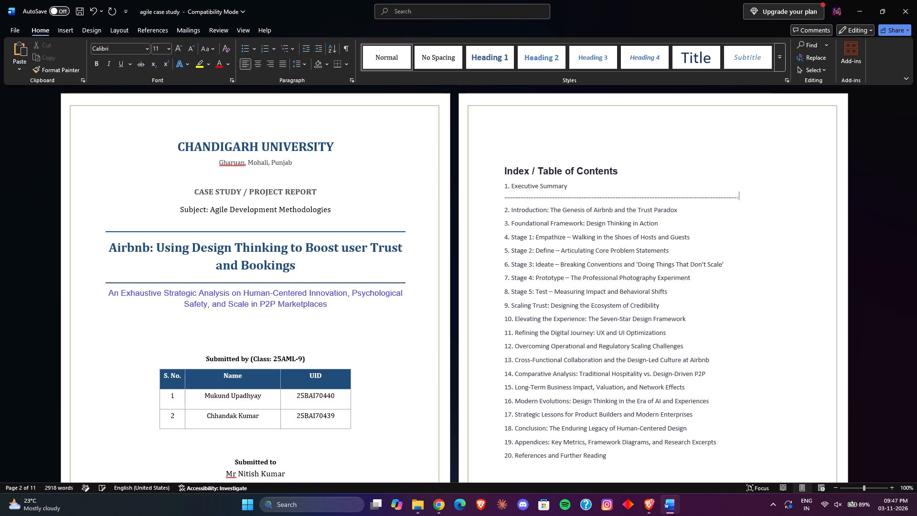
key(BackSpace)
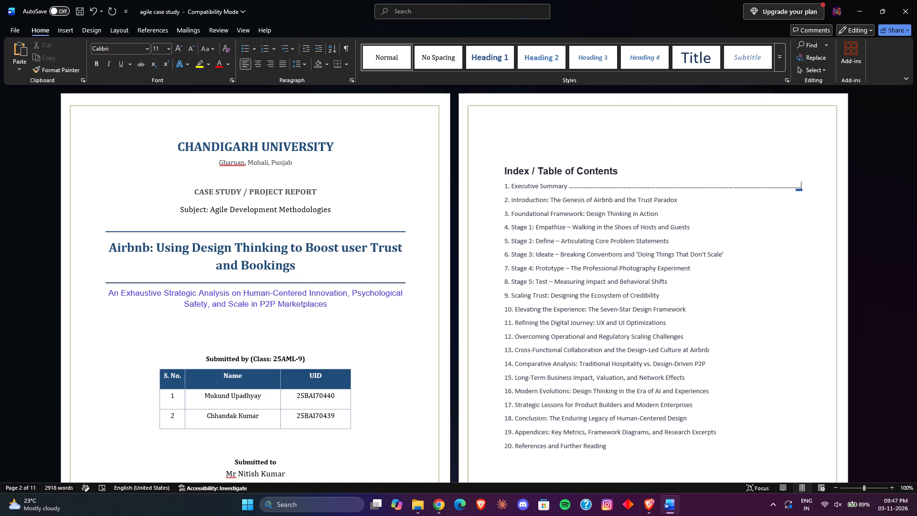
scroll(531, 184, down, 3)
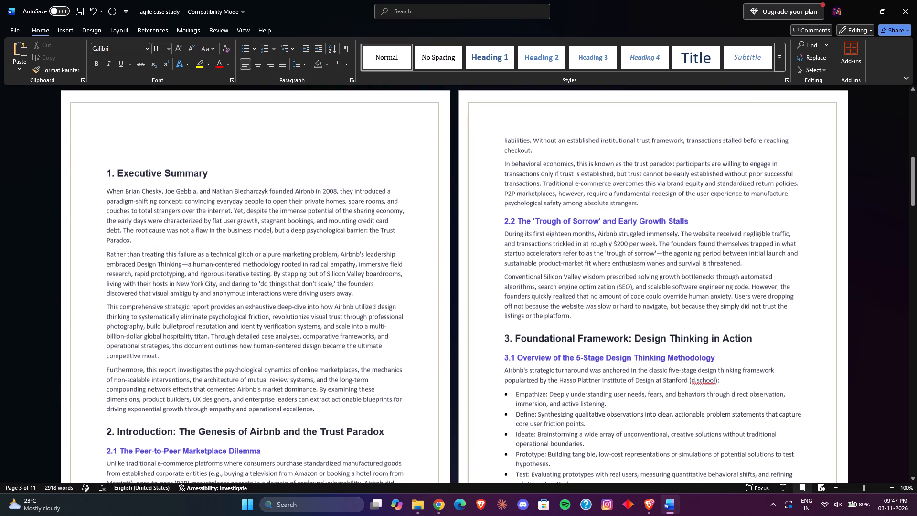
scroll(531, 184, down, 2)
scroll(531, 184, up, 3)
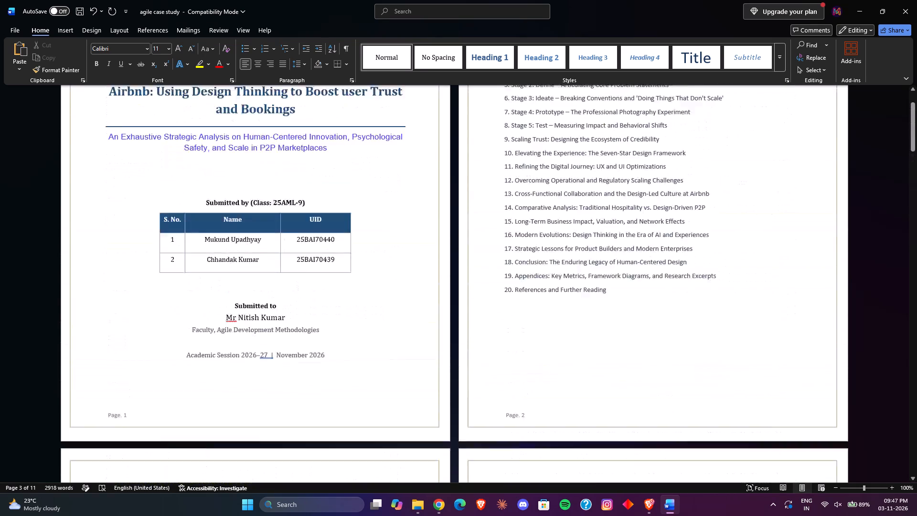
scroll(531, 184, up, 3)
key(BackSpace)
key(3)
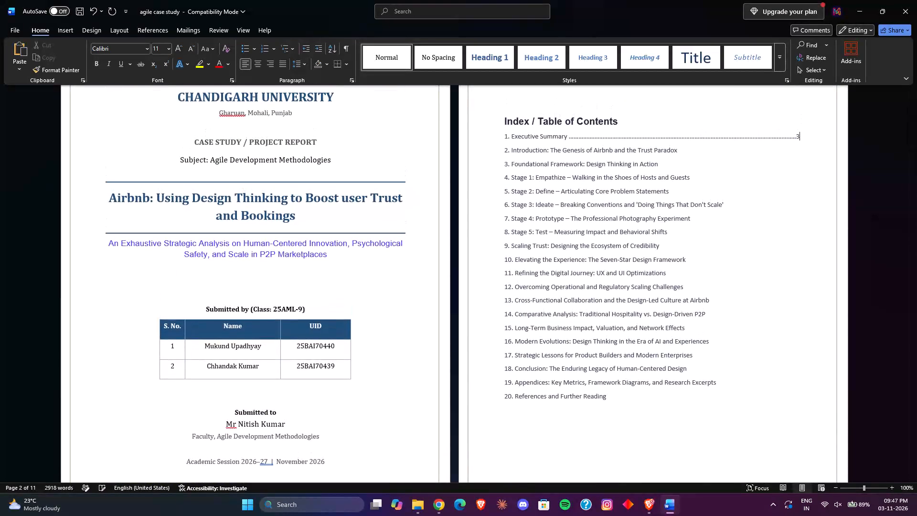
Add a dotted leader and page number 3 to the "2. Introduction: The Genesis of Airbnb and the Trust Paradox" contents entry, on one line.
key(Down)
key(period)
key(period)
key(period)
key(period)
key(period)
key(period)
key(period)
key(period)
key(period)
key(period)
key(period)
key(period)
key(period)
key(period)
key(period)
key(period)
key(period)
key(period)
key(period)
key(period)
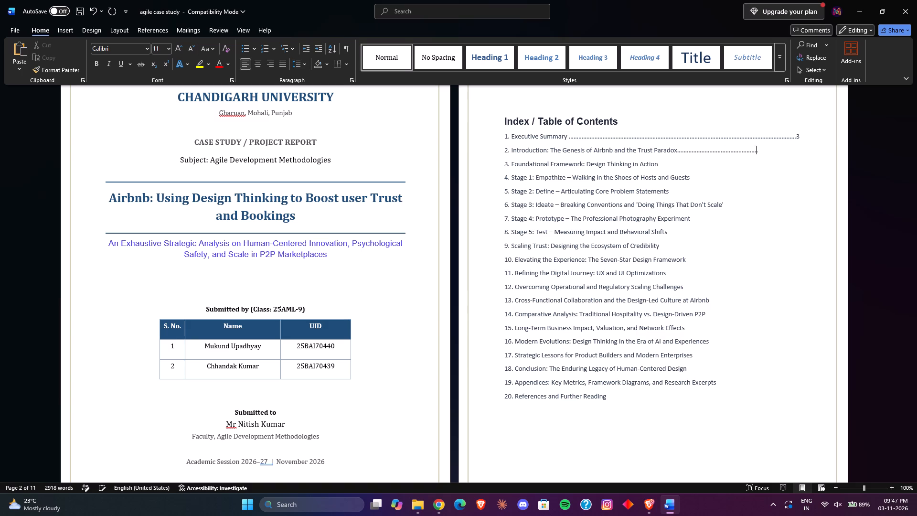
text(...)
scroll(531, 184, up, 2)
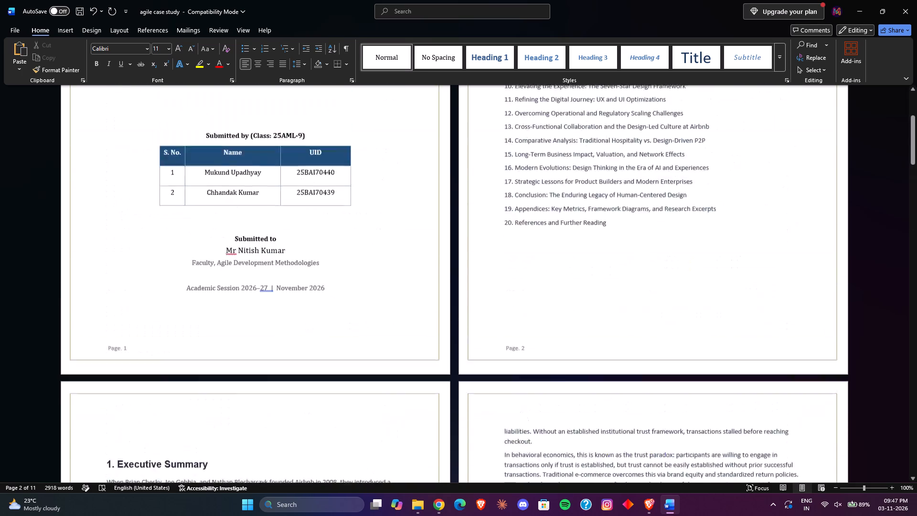
scroll(531, 184, up, 2)
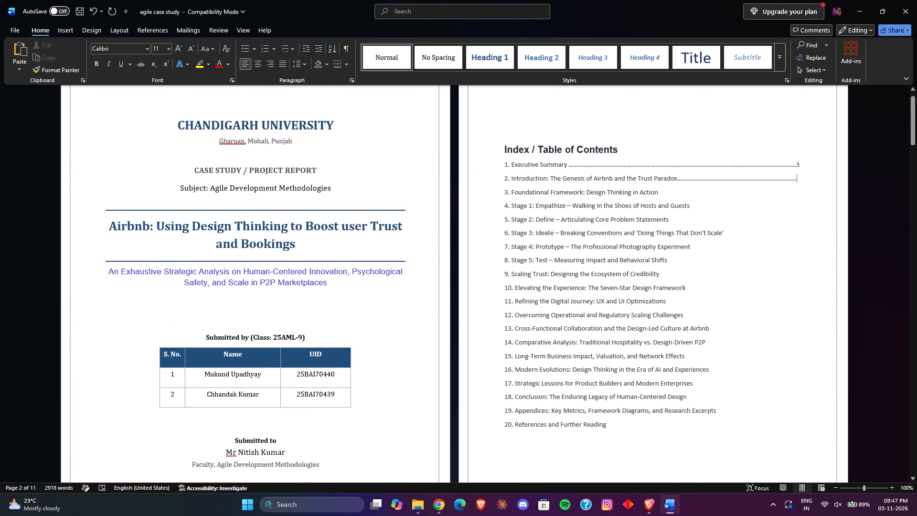
text(..)
text(..)
key(BackSpace)
key(BackSpace)
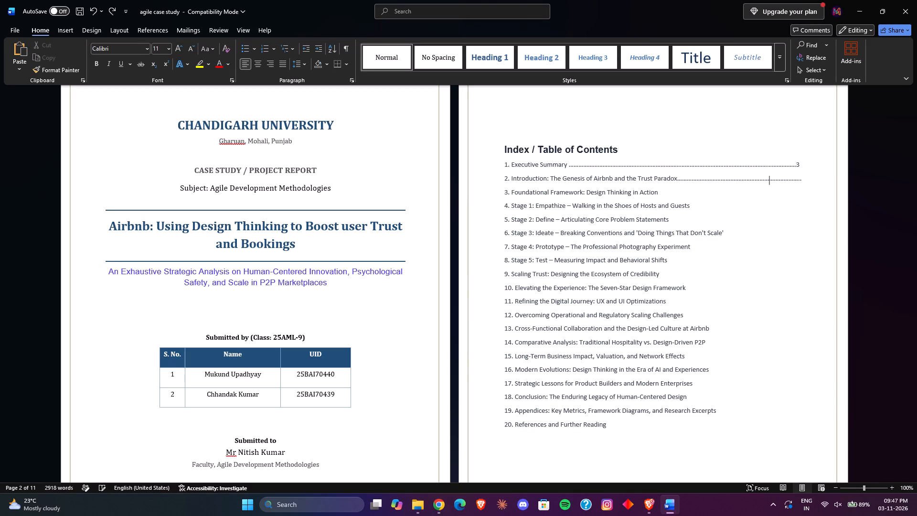
key(BackSpace)
key(3)
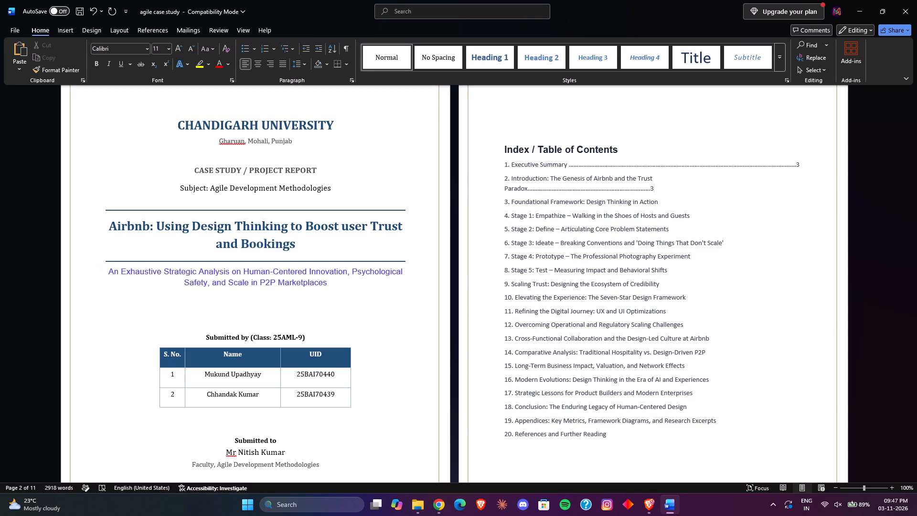
key(BackSpace)
key(BackSpace)
key(3)
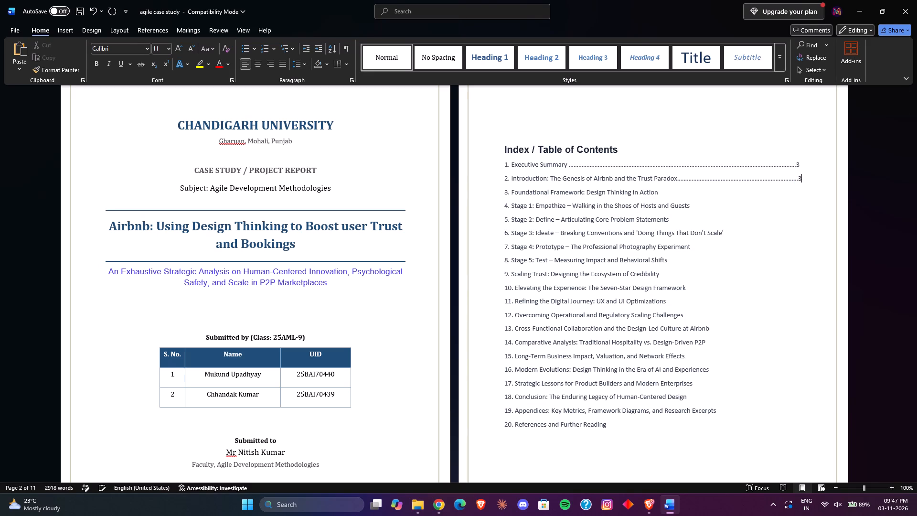
Adjust the dotted leader of the "1. Executive Summary" entry so its page number 3 lines up with the entry below.
key(Up)
key(Right)
key(Left)
key(space)
key(space)
key(space)
key(space)
key(space)
key(BackSpace)
key(BackSpace)
key(BackSpace)
key(BackSpace)
key(BackSpace)
key(BackSpace)
text(.....)
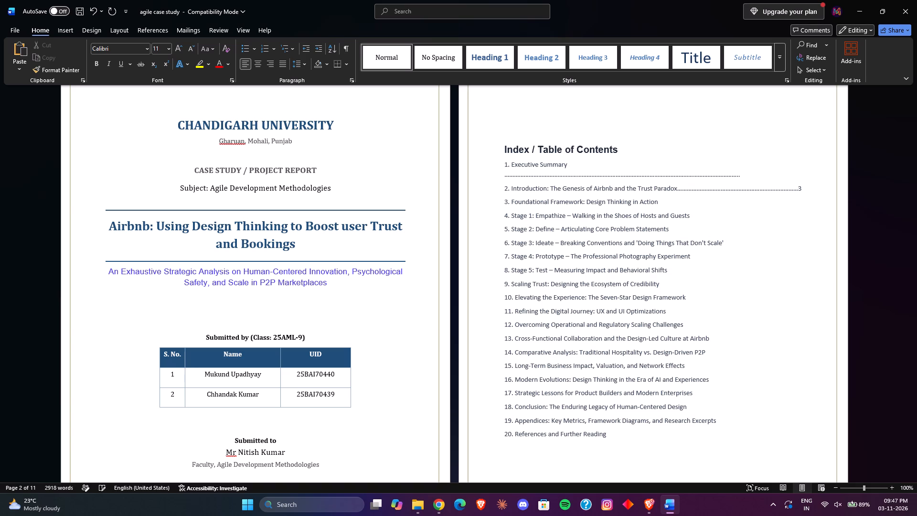
key(BackSpace)
key(BackSpace)
key(BackSpace)
key(3)
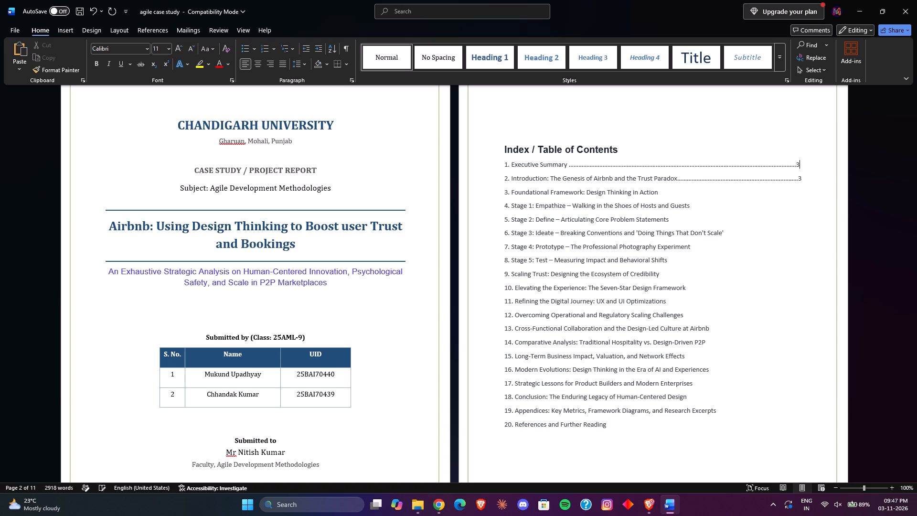
key(BackSpace)
text(.3)
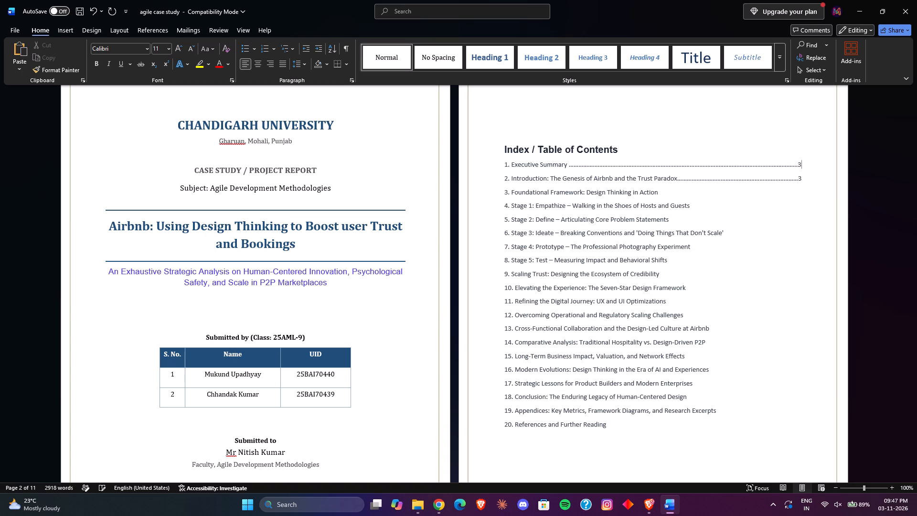
Add a dotted leader and page number 4 to the "3. Foundational Framework: Design Thinking in Action" contents entry, aligned with the entries above.
key(Down)
key(Down)
key(period)
key(period)
key(period)
key(period)
key(period)
key(period)
key(period)
key(period)
key(period)
key(period)
key(period)
key(period)
key(period)
key(period)
key(period)
key(period)
key(period)
key(period)
key(period)
key(period)
key(BackSpace)
key(alt+Tab)
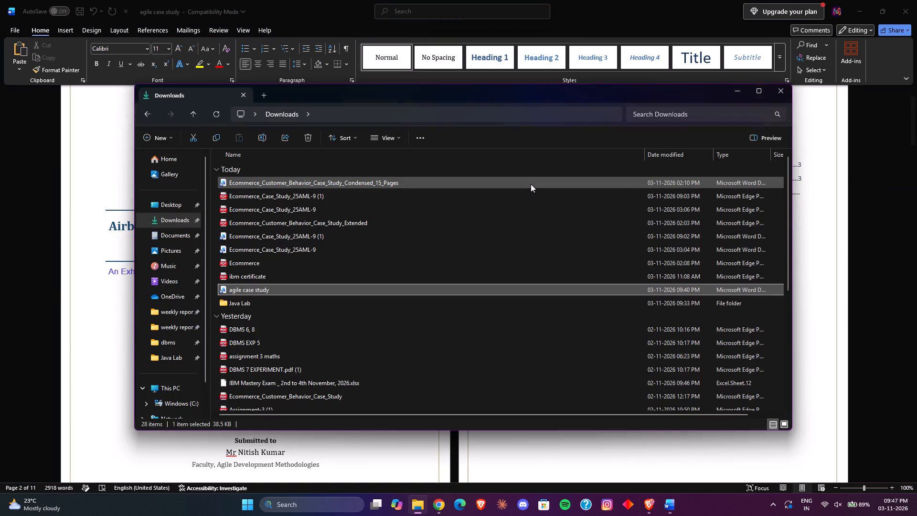
key(alt+Tab)
scroll(531, 184, down, 1)
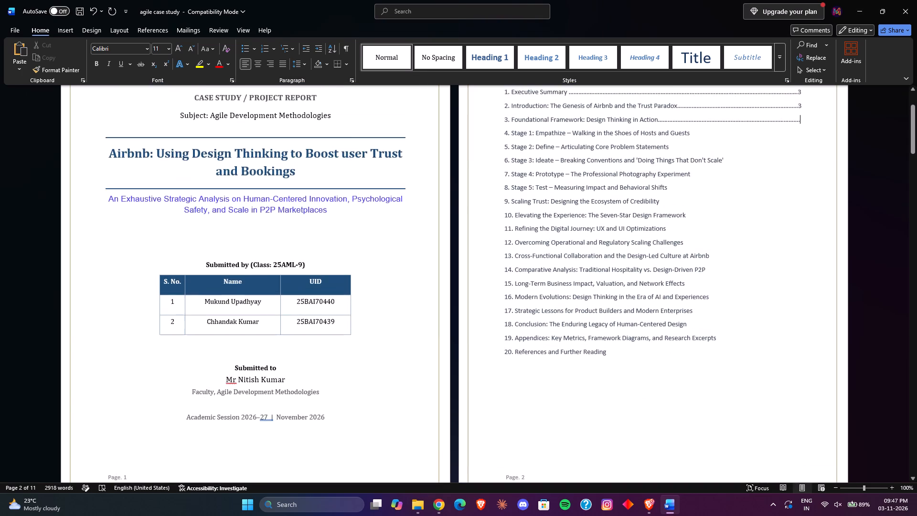
scroll(531, 184, down, 4)
scroll(531, 184, up, 1)
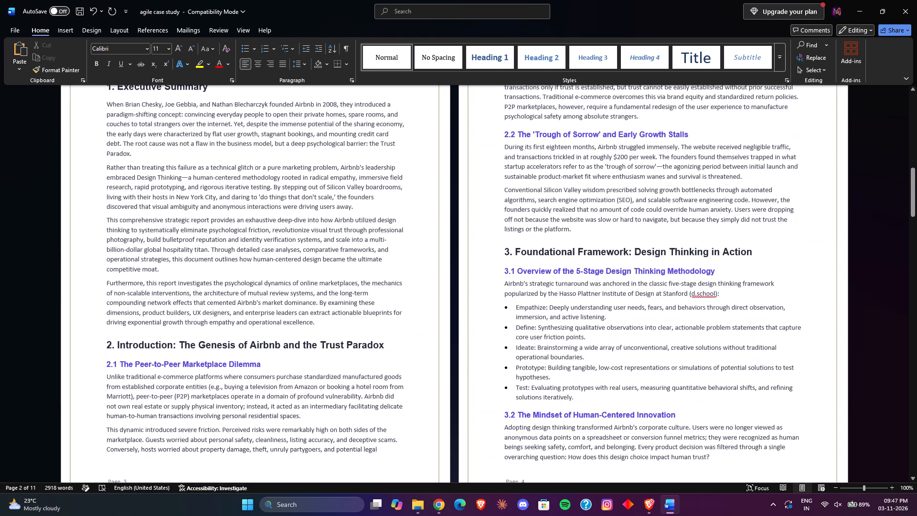
scroll(531, 184, up, 2)
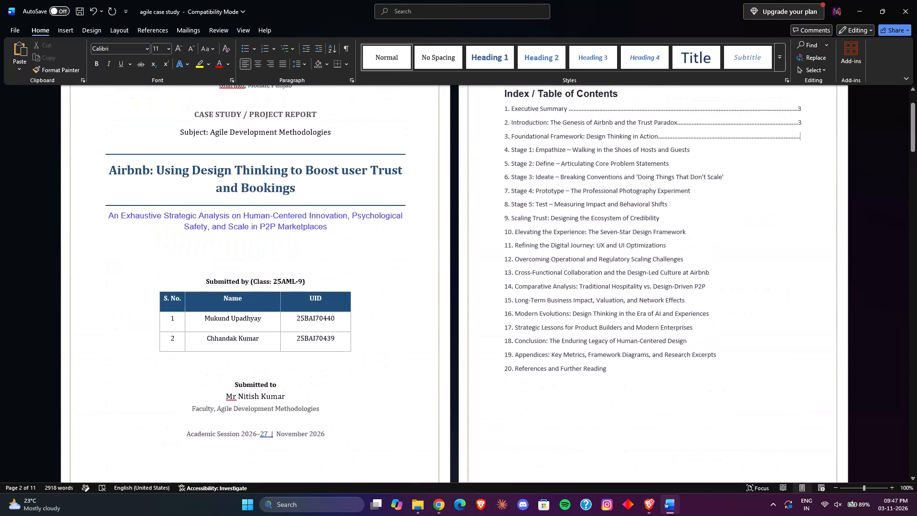
key(4)
key(BackSpace)
key(BackSpace)
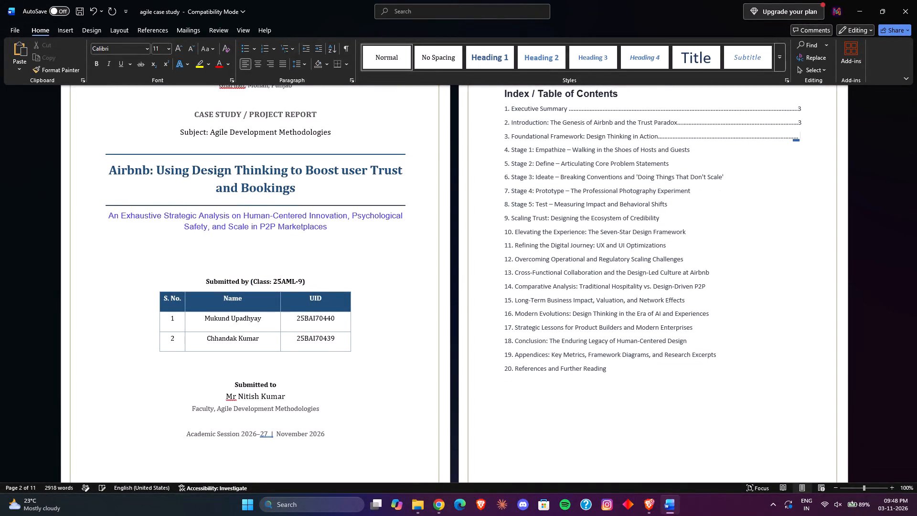
key(4)
key(Return)
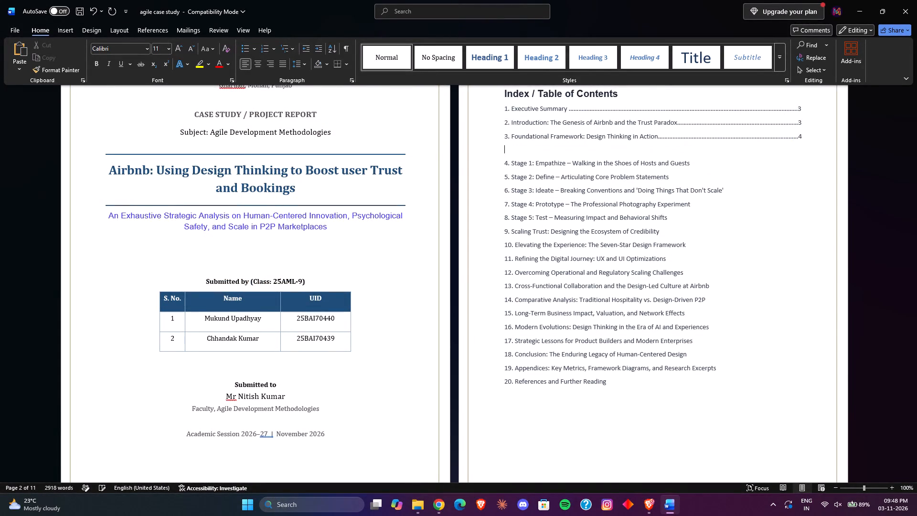
key(BackSpace)
Add a dotted leader reaching the page-number column after the "4. Stage 1: Empathize – Walking in the Shoes of Hosts and Guests" contents entry.
key(Down)
key(period)
key(period)
key(period)
key(period)
key(period)
key(period)
key(period)
key(period)
key(period)
key(period)
key(period)
key(period)
key(period)
key(period)
key(period)
key(period)
key(period)
key(period)
key(period)
key(period)
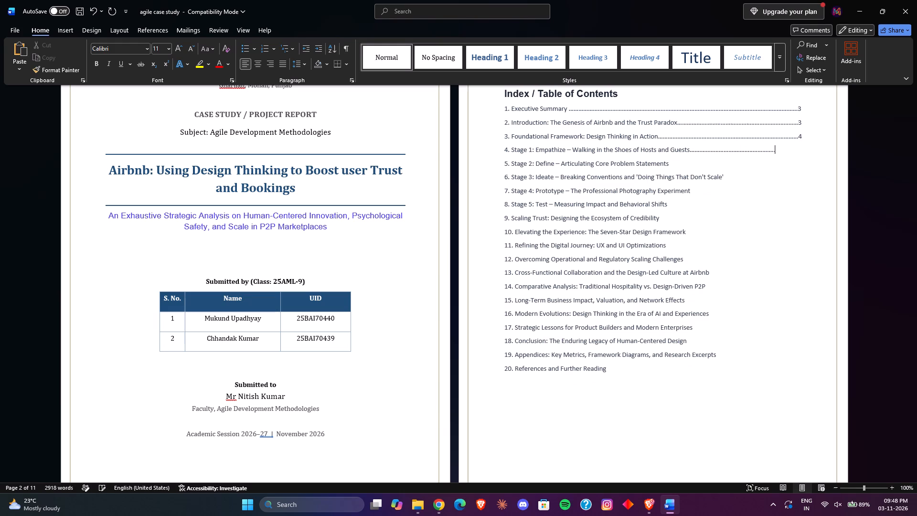
text(..)
Check the footer page numbers in the report body to see which pages sections 4 to 7 start on.
key(alt+Tab)
key(alt+Tab)
scroll(531, 184, down, 3)
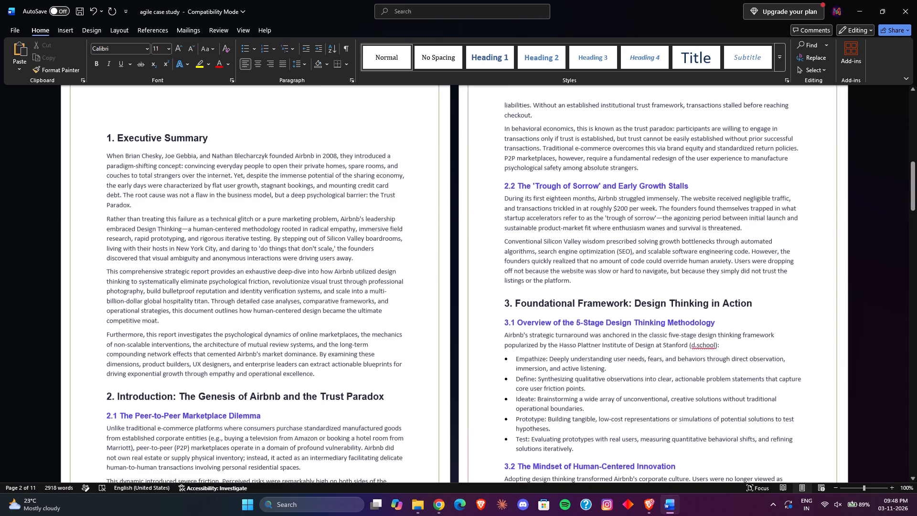
scroll(531, 184, down, 5)
scroll(531, 184, right, 1)
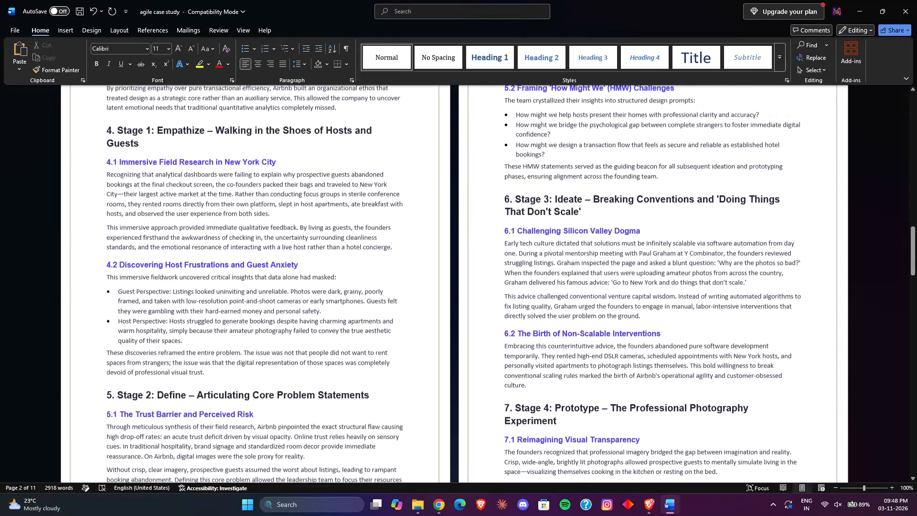
scroll(531, 184, right, 1)
scroll(531, 184, up, 5)
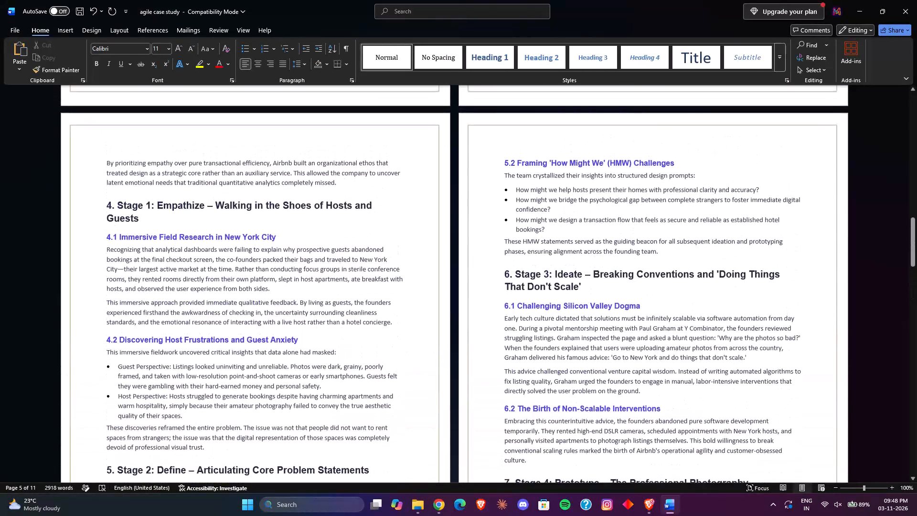
scroll(531, 184, up, 1)
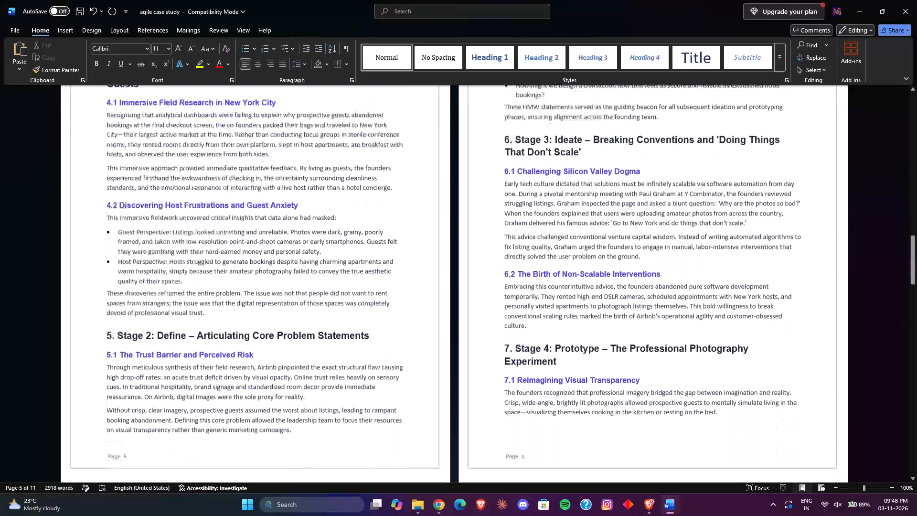
scroll(531, 184, up, 1)
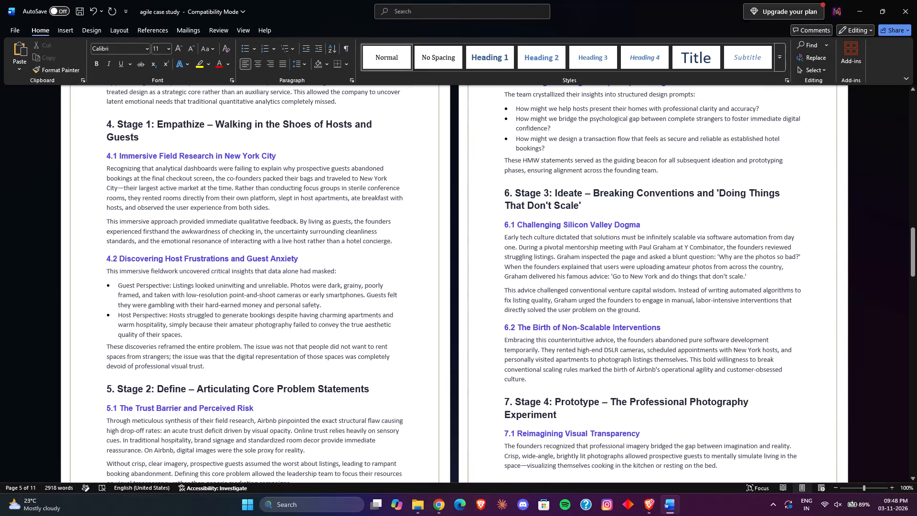
scroll(531, 184, up, 2)
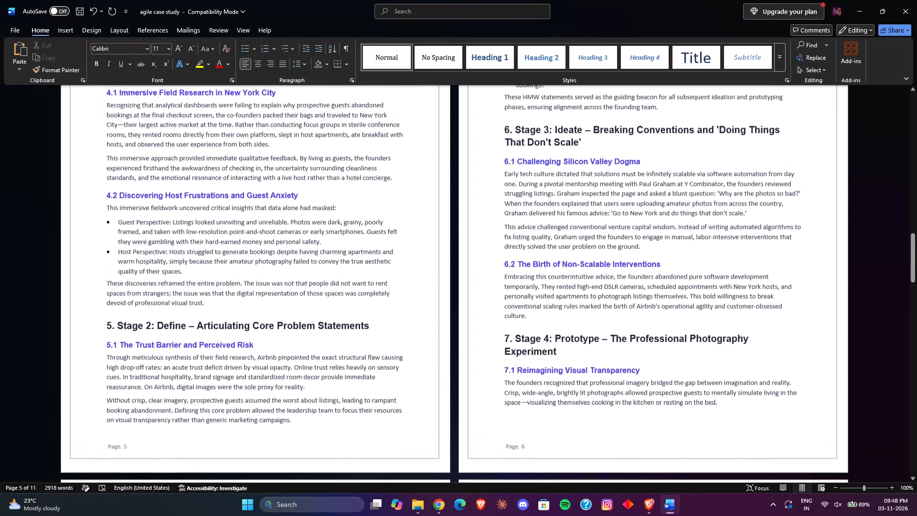
scroll(531, 184, up, 6)
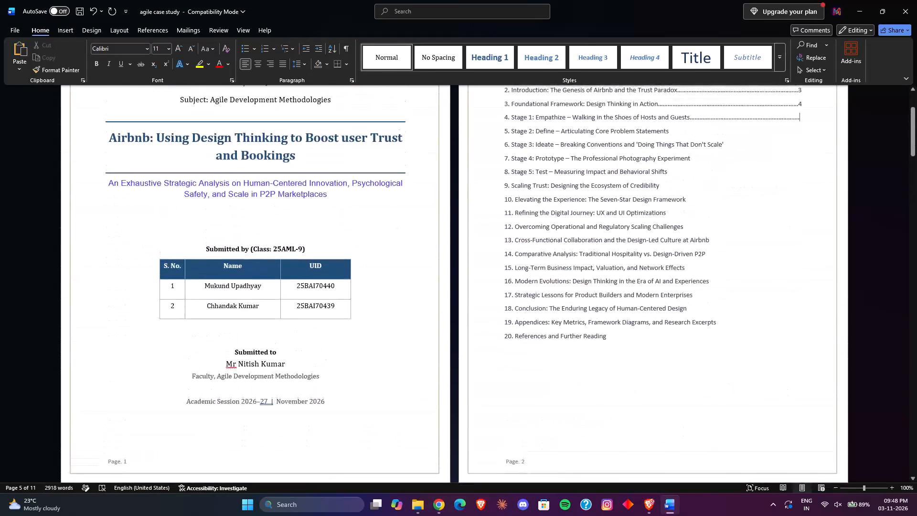
scroll(531, 184, up, 1)
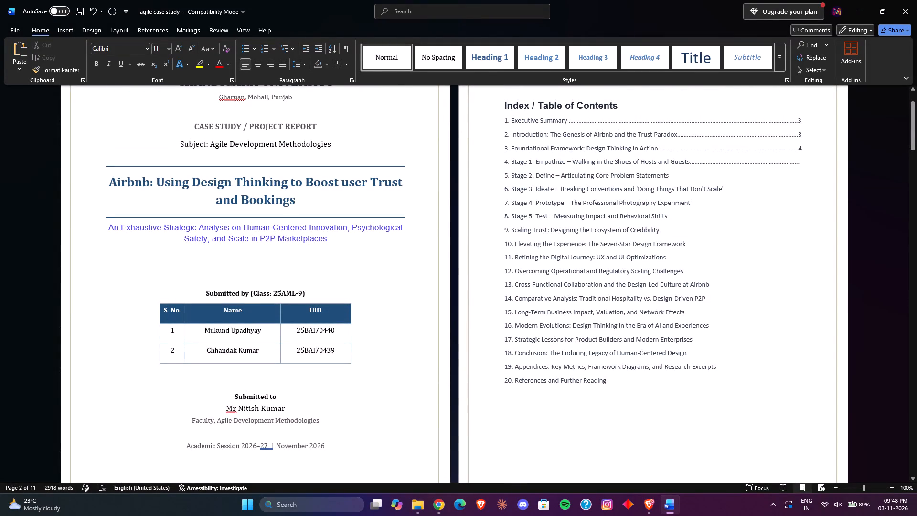
Add page number 5 to the "4. Stage 1: Empathize – Walking in the Shoes of Hosts and Guests" contents entry, keeping it on one line.
key(5)
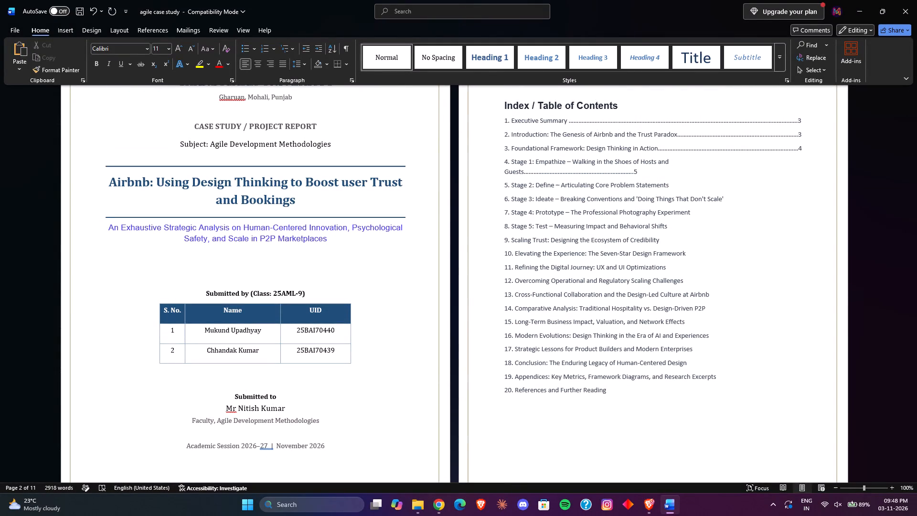
key(BackSpace)
key(BackSpace)
key(5)
Add a dotted leader and page number 6 to the "5. Stage 2: Define – Articulating Core Problem Statements" contents entry.
key(Down)
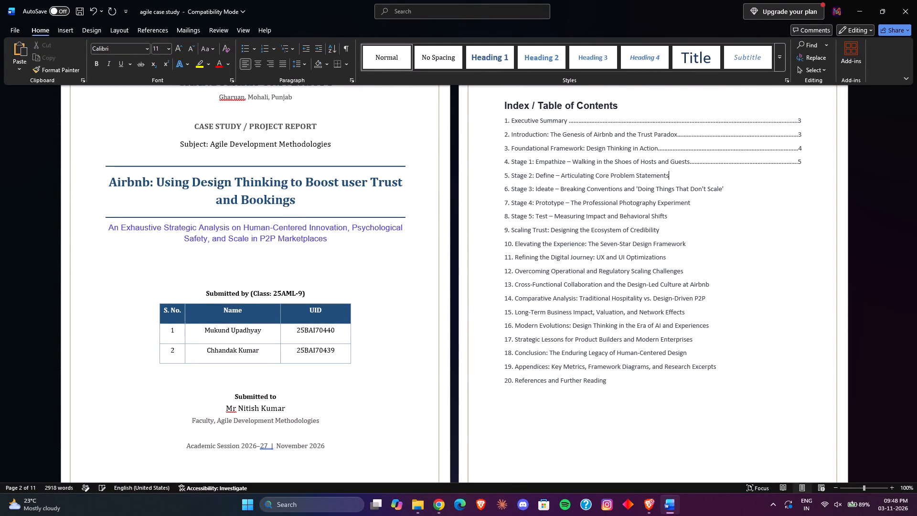
key(period)
key(period)
key(period)
key(period)
key(period)
key(period)
key(period)
key(period)
key(period)
key(period)
key(period)
key(period)
key(period)
key(period)
key(period)
key(period)
key(period)
key(period)
key(period)
key(period)
key(period)
key(6)
key(Down)
Change the page number of the "5. Stage 2: Define" contents entry to 5, aligned with the numbers above.
key(ctrl+z)
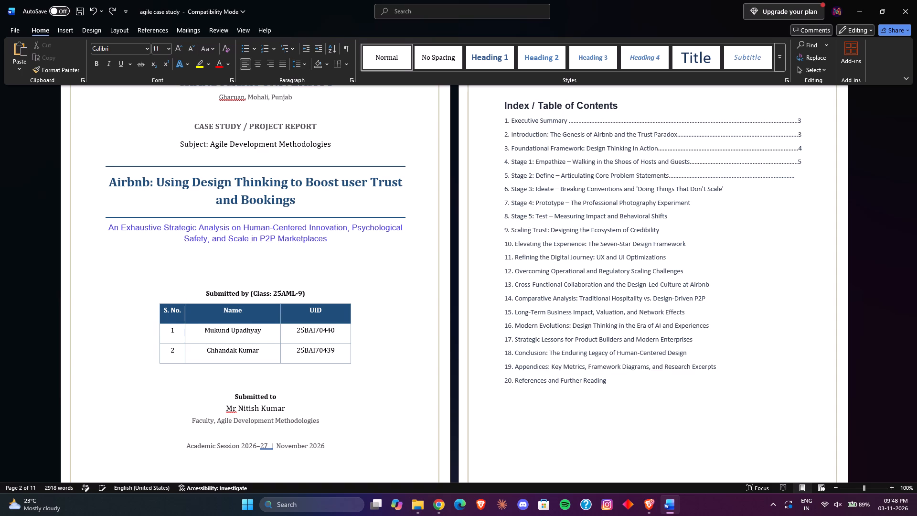
text(...)
key(BackSpace)
key(5)
key(BackSpace)
key(BackSpace)
key(5)
Add a dotted leader and page number 6 to the "6. Stage 3: Ideate – Breaking Conventions and 'Doing Things That Don't Scale'" contents entry.
key(Down)
key(period)
key(period)
key(period)
key(period)
key(period)
key(period)
key(period)
key(period)
key(period)
key(period)
key(period)
key(period)
key(period)
key(period)
key(period)
key(period)
key(period)
key(period)
key(period)
key(period)
key(period)
key(6)
Add a dotted leader and page number 6 to the "7. Stage 4: Prototype – The Professional Photography Experiment" contents entry.
key(Down)
key(comma)
key(BackSpace)
key(period)
key(period)
key(period)
key(period)
key(period)
key(period)
key(period)
key(period)
key(period)
key(period)
key(period)
key(period)
key(period)
key(period)
key(period)
key(period)
key(period)
key(period)
key(period)
key(period)
text(..6)
key(Down)
Check the footer page numbers in the report body to see which pages the sections from 8 onward start on.
scroll(783, 172, down, 6)
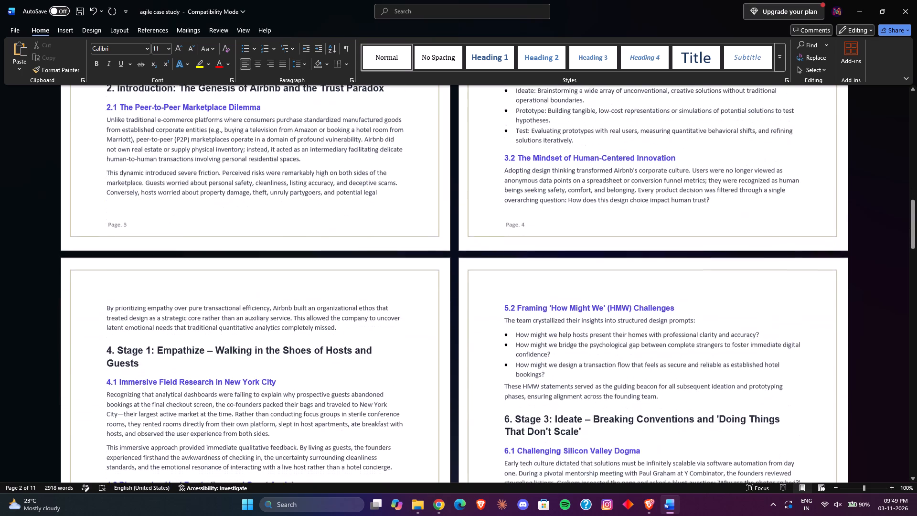
scroll(783, 172, down, 6)
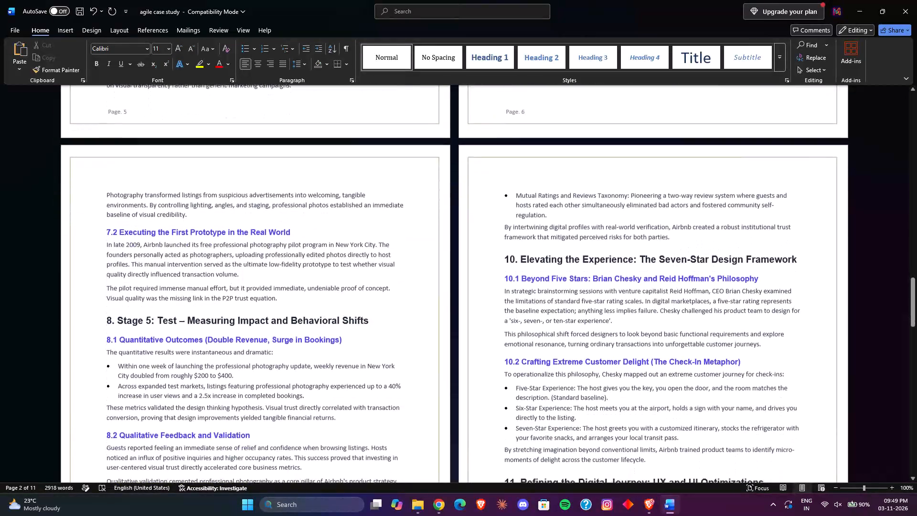
scroll(783, 172, down, 4)
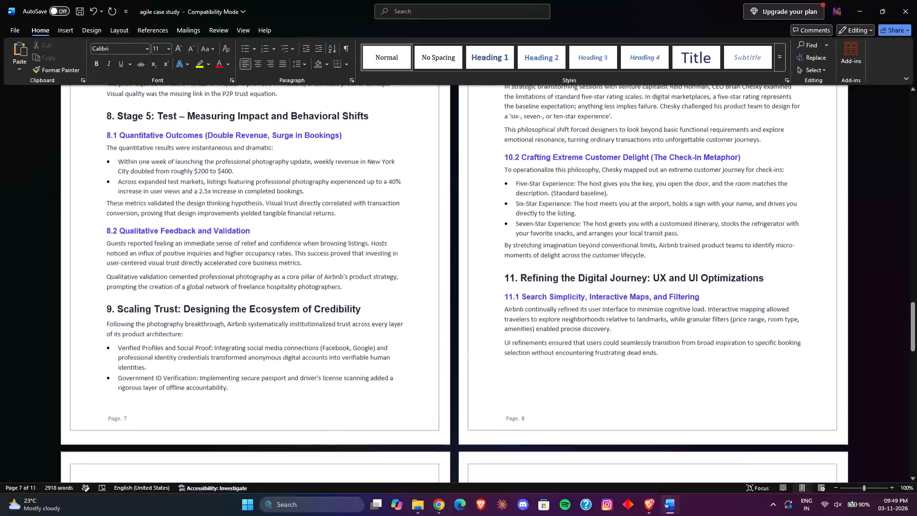
scroll(783, 172, up, 13)
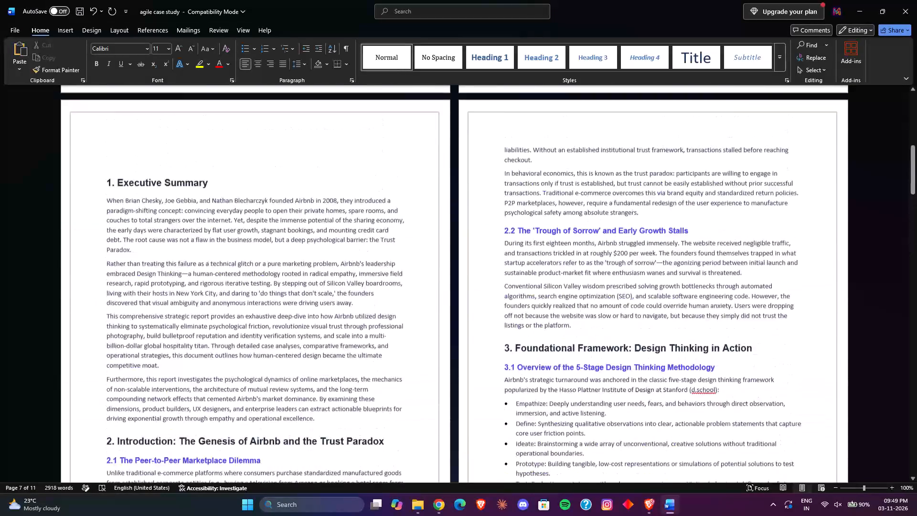
scroll(783, 172, up, 5)
Add a dotted leader and page number 7 to the "8. Stage 5: Test – Measuring Impact and Behavioral Shifts" contents entry, on one line.
key(period)
key(period)
key(period)
key(period)
key(period)
key(period)
key(period)
key(period)
key(period)
key(period)
key(period)
key(period)
key(period)
key(period)
key(period)
key(period)
key(period)
key(period)
key(period)
key(period)
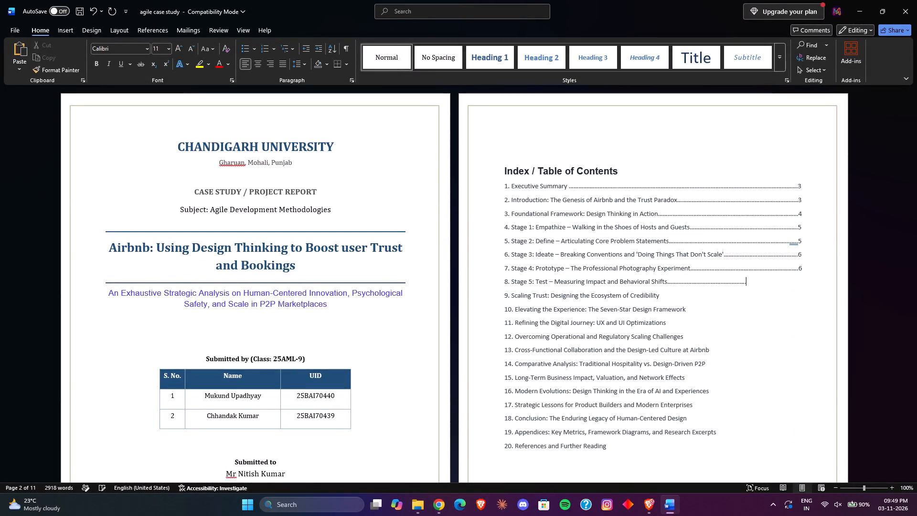
text(..)
key(7)
key(BackSpace)
key(BackSpace)
key(7)
Add a dotted leader and page number 7 to the "9. Scaling Trust: Designing the Ecosystem of Credibility" contents entry, aligned with the entries above.
key(Down)
key(period)
key(period)
key(period)
key(period)
key(period)
key(period)
key(period)
key(period)
key(period)
key(period)
key(period)
key(period)
key(period)
key(period)
key(period)
key(period)
key(period)
key(period)
key(period)
key(period)
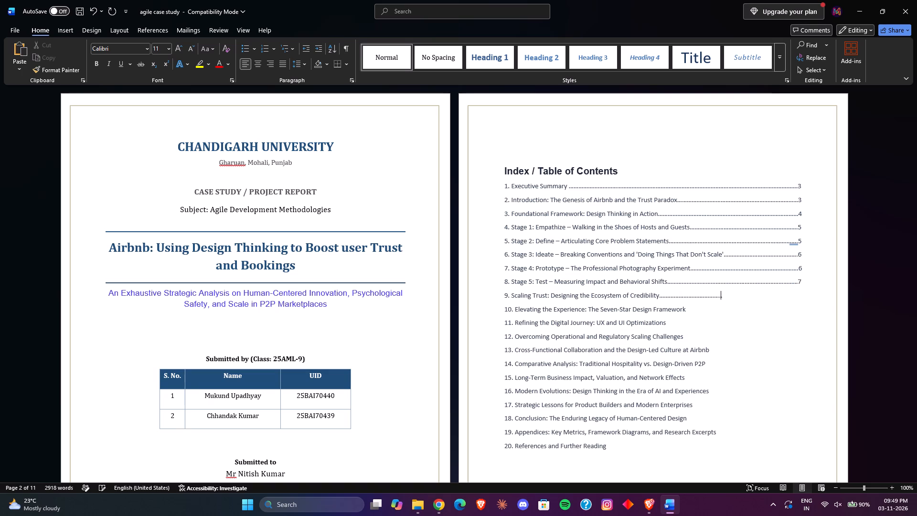
key(period)
key(7)
Add a dotted leader and page number 8 to the "10. Elevating the Experience: The Seven-Star Design Framework" contents entry, aligned with the entries above.
key(Down)
key(period)
key(period)
key(period)
key(period)
key(period)
key(period)
key(period)
key(period)
key(period)
key(period)
key(period)
key(period)
key(period)
key(period)
key(period)
key(period)
key(period)
key(period)
key(period)
key(period)
key(BackSpace)
key(BackSpace)
key(BackSpace)
key(BackSpace)
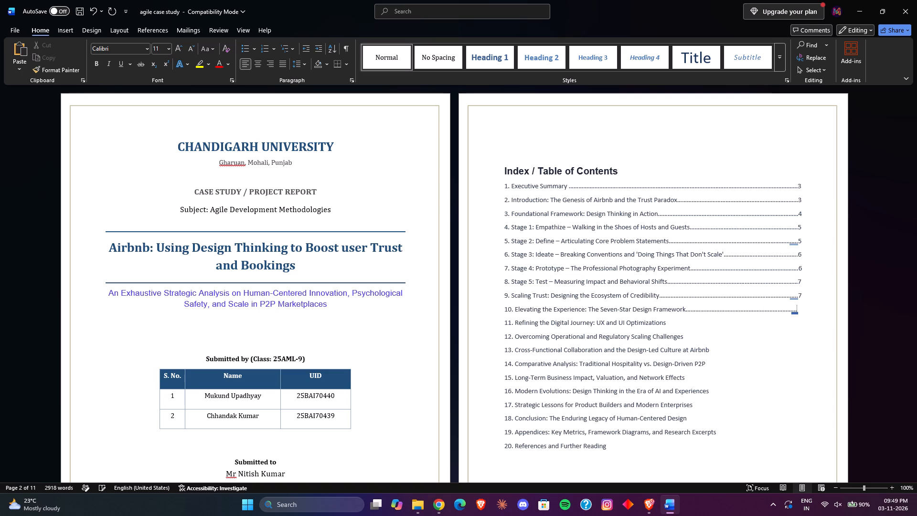
key(8)
key(BackSpace)
text(.8)
Check the footer page numbers in the report body to see which pages the sections from 11 onward start on.
key(Down)
scroll(783, 172, down, 12)
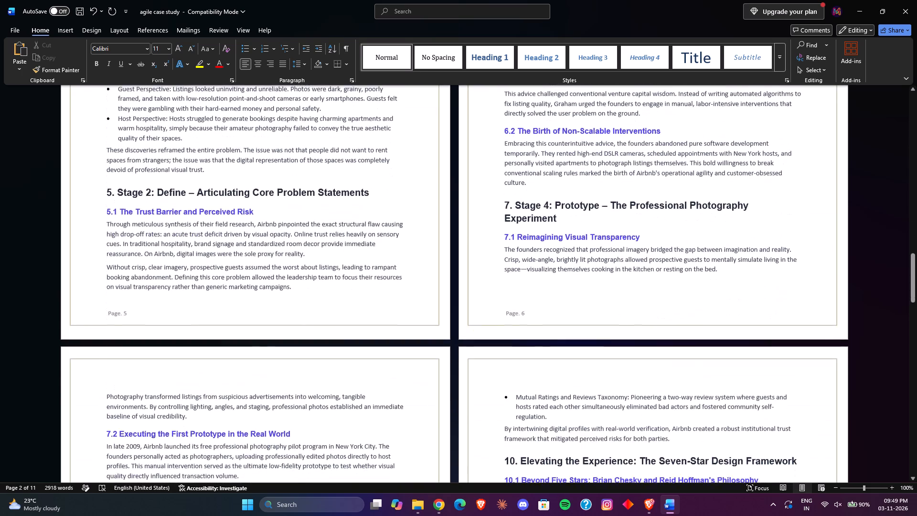
scroll(783, 172, down, 6)
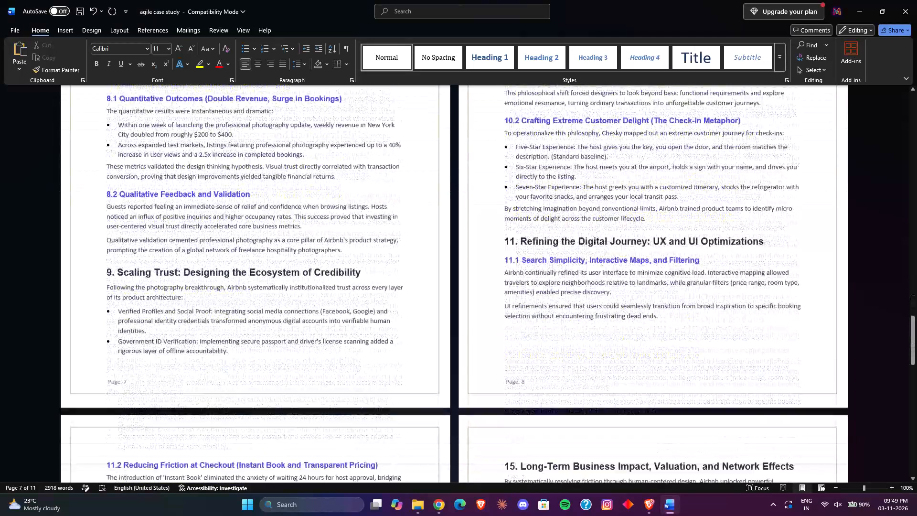
scroll(783, 172, down, 2)
scroll(783, 172, up, 4)
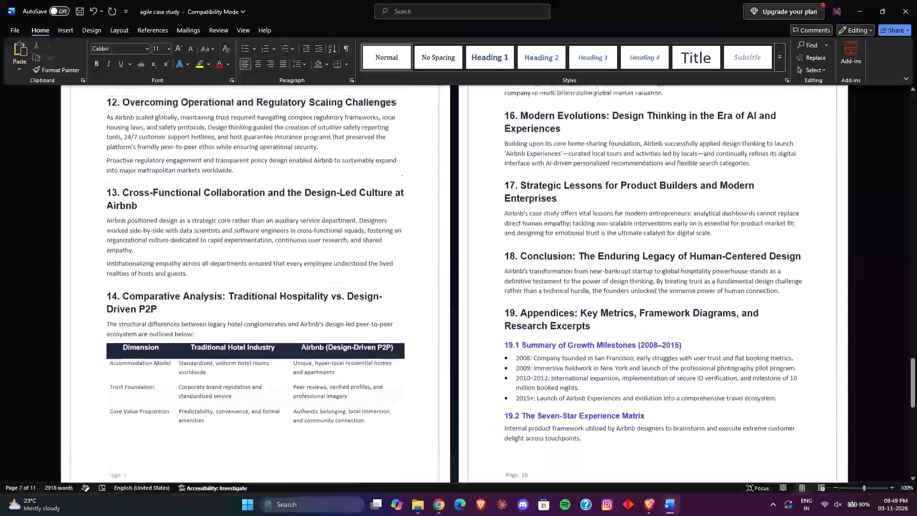
scroll(783, 172, up, 10)
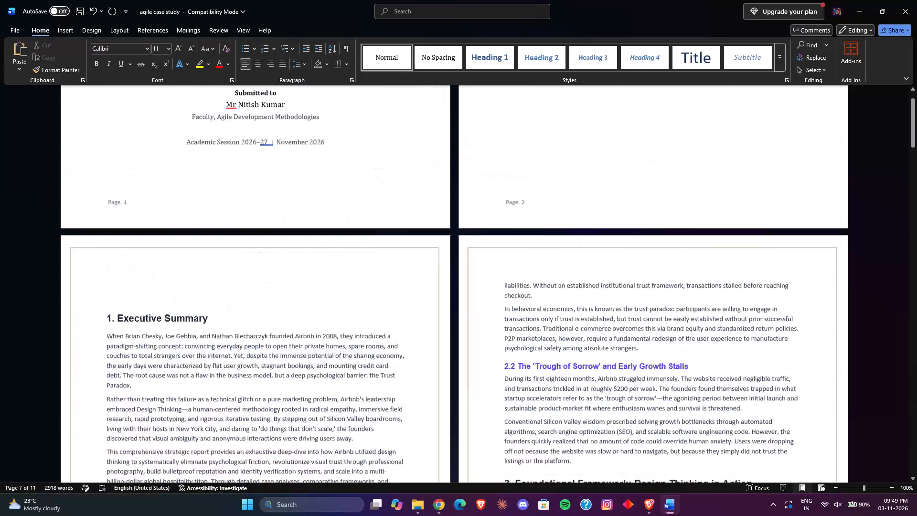
scroll(783, 172, down, 1)
Add a dotted leader and page number 8 to the "11. Refining the Digital Journey: UX and UI Optimizations" contents entry.
key(period)
key(period)
key(period)
key(period)
key(period)
key(period)
key(period)
key(period)
key(period)
key(period)
key(period)
key(period)
key(period)
key(period)
key(period)
key(period)
key(period)
key(period)
key(period)
key(period)
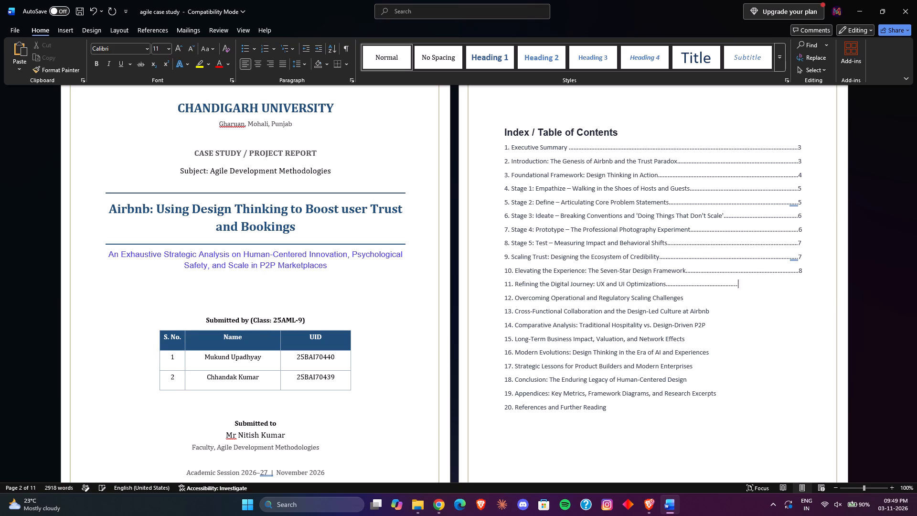
key(period)
key(8)
Add a dotted leader and page number 9 to the "12. Overcoming Operational and Regulatory Scaling Challenges" contents entry, aligned with the entries above.
key(Down)
key(period)
key(period)
key(period)
key(period)
key(period)
key(period)
key(period)
key(period)
key(period)
key(period)
key(period)
key(period)
key(period)
key(period)
key(period)
key(period)
key(period)
key(period)
key(period)
key(period)
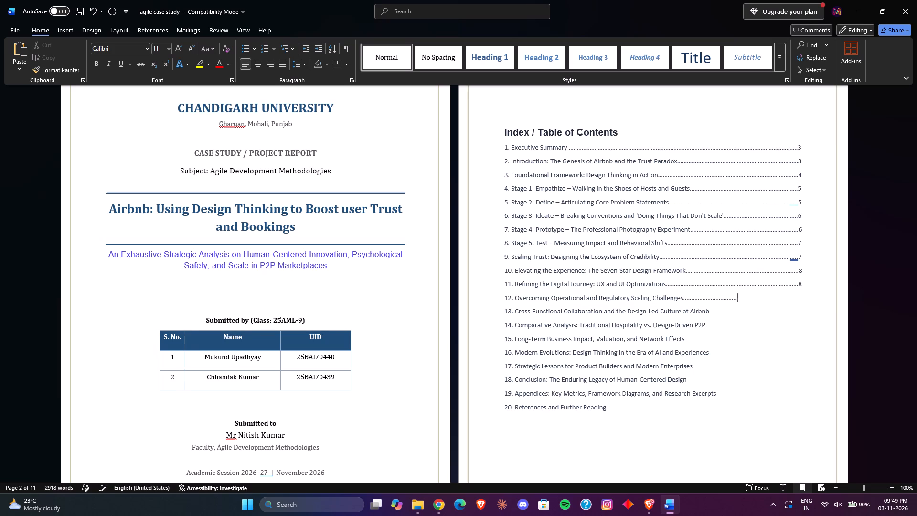
text(....9)
key(BackSpace)
key(BackSpace)
key(9)
key(BackSpace)
text(.9)
key(BackSpace)
text(.9)
Add a dotted leader and page number 9 to the "13. Cross-Functional Collaboration and the Design-Led Culture at Airbnb" contents entry.
key(Down)
key(period)
key(period)
key(period)
key(period)
key(period)
key(period)
key(period)
key(period)
key(period)
key(period)
key(period)
key(period)
key(period)
key(period)
key(period)
key(period)
key(period)
key(period)
key(period)
key(period)
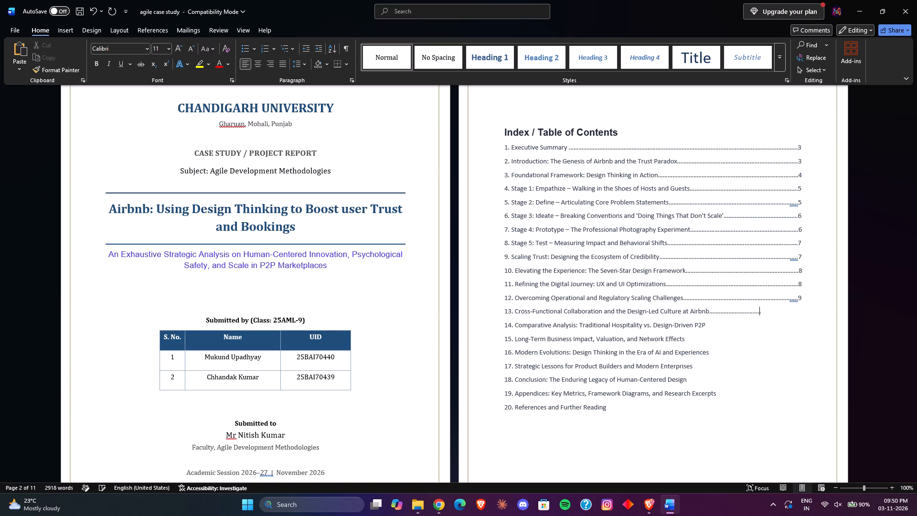
text(...9)
Add a dotted leader and page number 9 to the "14. Comparative Analysis: Traditional Hospitality vs. Design-Driven P2P" contents entry.
key(Down)
key(period)
key(period)
key(period)
key(period)
key(period)
key(period)
key(period)
key(period)
key(period)
key(period)
key(period)
key(period)
key(period)
key(period)
key(period)
key(period)
key(period)
key(period)
key(period)
key(period)
key(period)
key(BackSpace)
key(9)
Check the footer page numbers in the report body to see which pages sections 15 to 20 start on.
key(Down)
scroll(783, 172, down, 17)
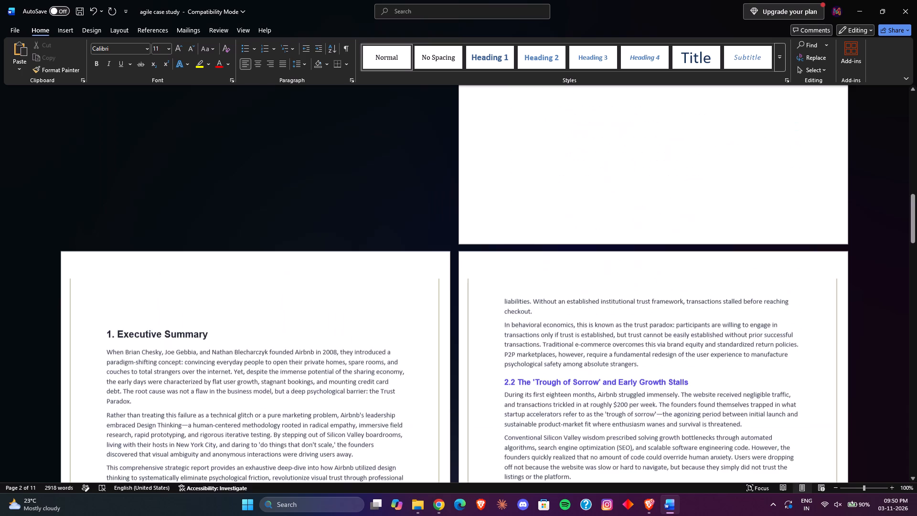
scroll(783, 172, up, 6)
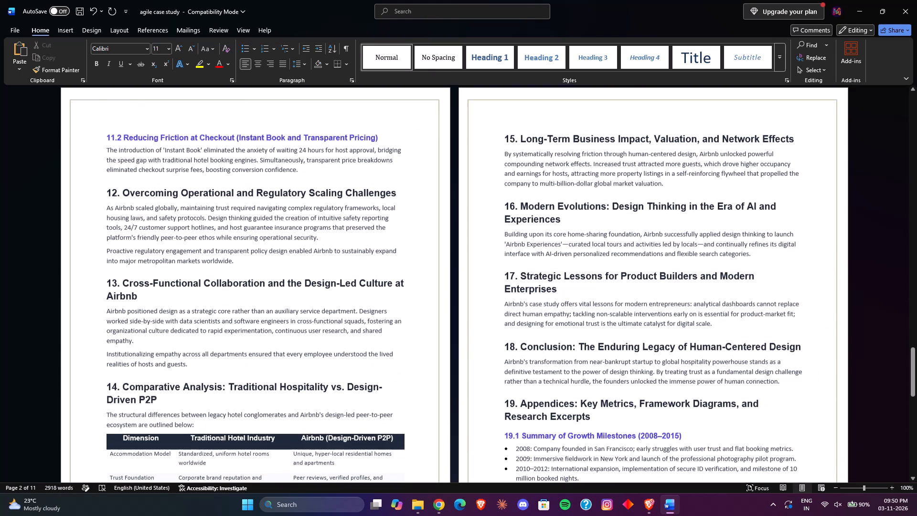
scroll(783, 172, up, 1)
scroll(783, 172, down, 5)
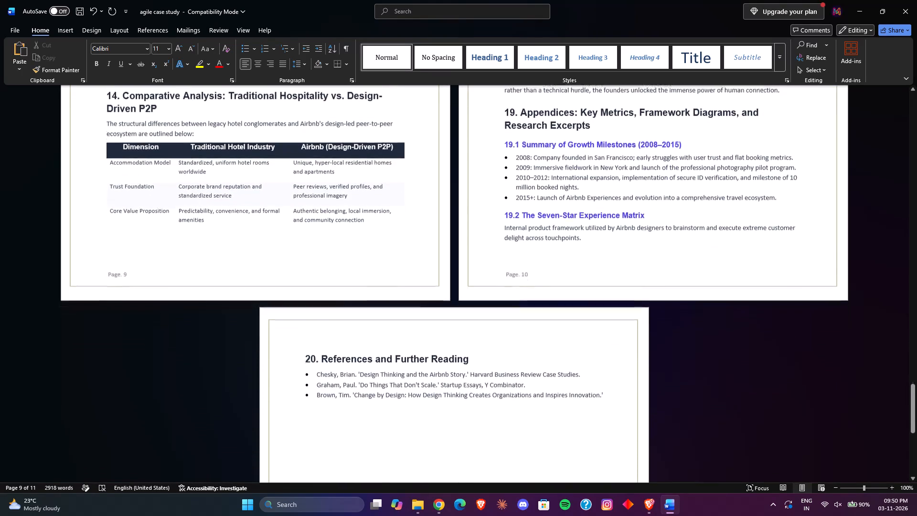
scroll(783, 172, down, 1)
scroll(783, 172, up, 17)
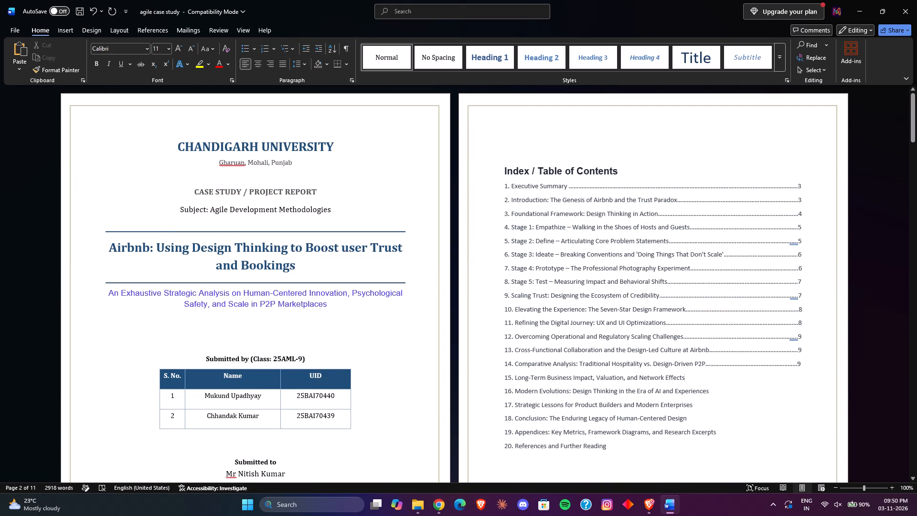
Add a dotted leader and page number 10 to the "15. Long-Term Business Impact, Valuation, and Network Effects" contents entry, aligned on one line with the entries above.
key(period)
key(period)
key(period)
key(period)
key(period)
key(period)
key(period)
key(period)
key(period)
key(period)
key(period)
key(period)
key(period)
key(period)
key(period)
key(period)
key(period)
key(period)
key(period)
key(period)
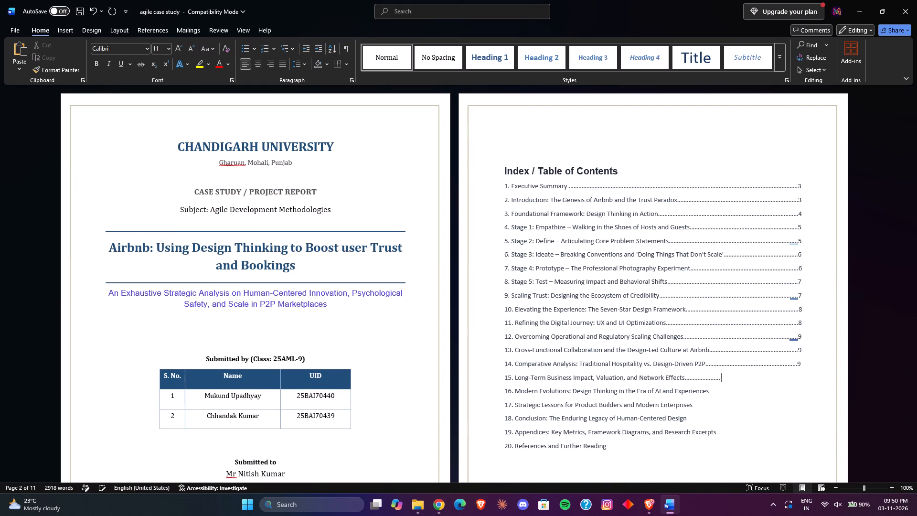
key(period)
key(period)
key(period)
key(period)
key(period)
key(period)
text(.....)
scroll(783, 172, down, 20)
scroll(783, 172, down, 4)
scroll(783, 172, up, 1)
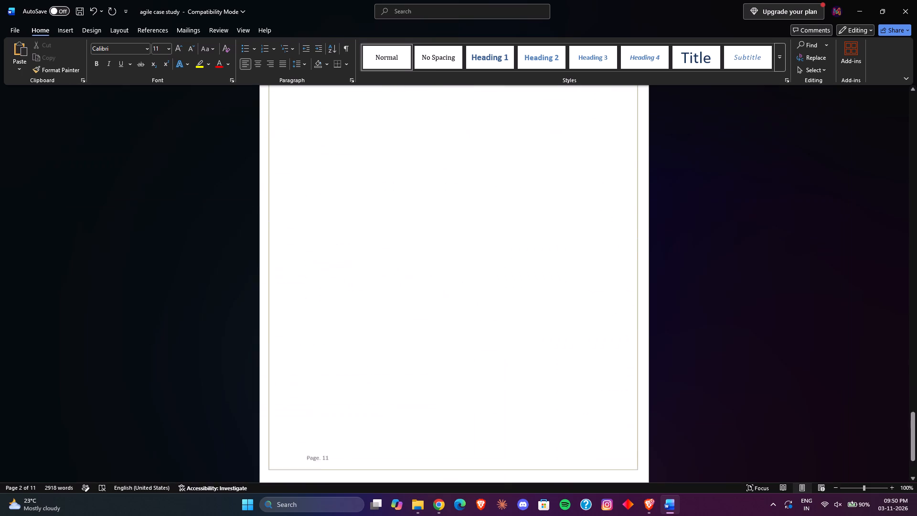
scroll(783, 172, up, 1)
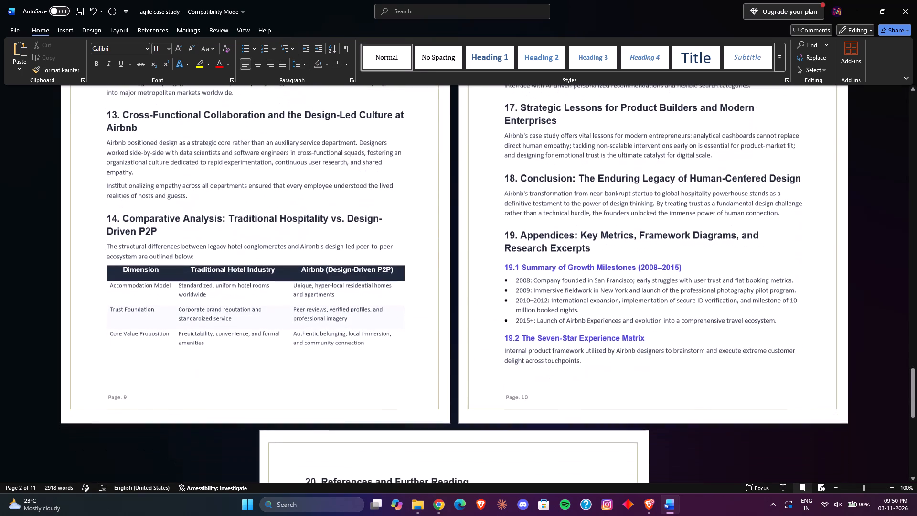
scroll(783, 172, up, 18)
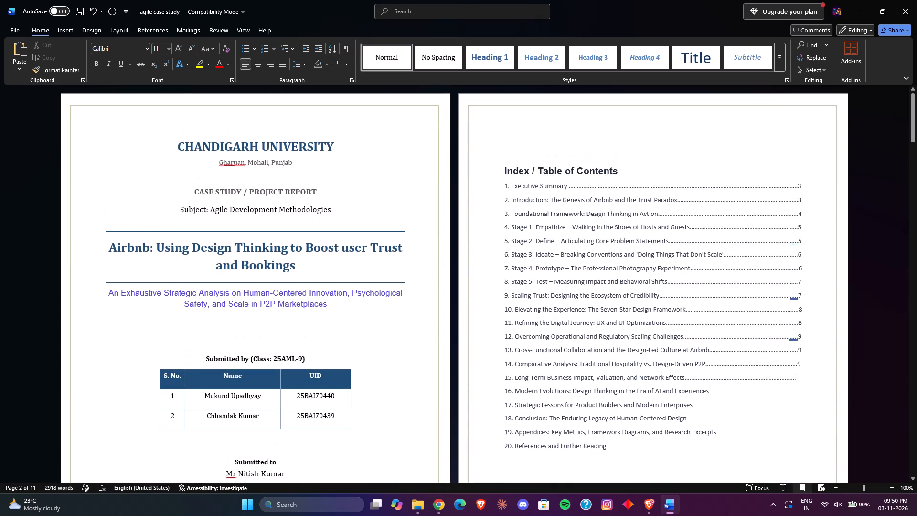
text(10)
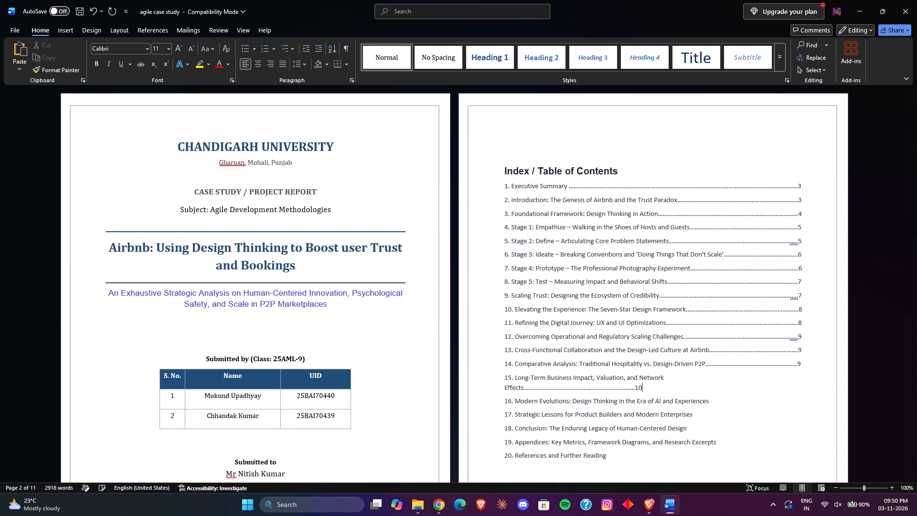
key(BackSpace)
key(BackSpace)
key(BackSpace)
text(10)
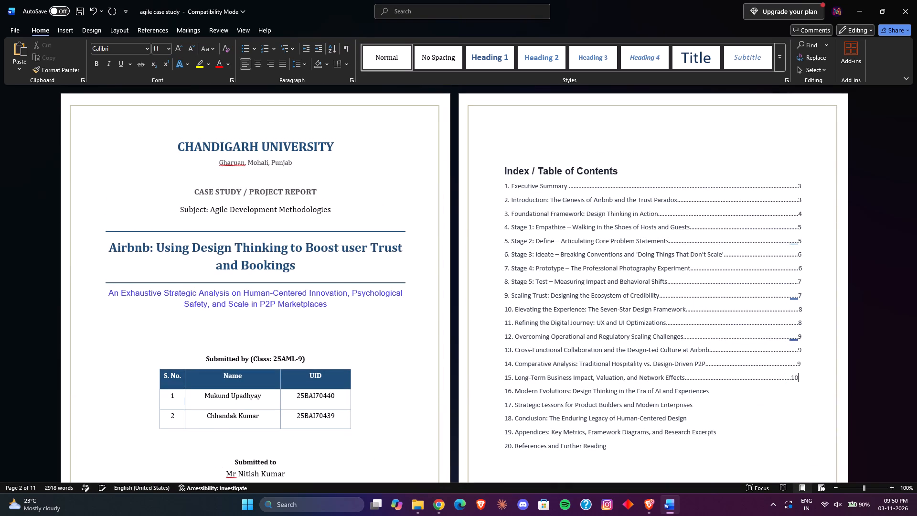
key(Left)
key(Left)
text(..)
Add a dotted leader and page number 10 to the "16. Modern Evolutions: Design Thinking in the Era of AI and Experiences" contents entry.
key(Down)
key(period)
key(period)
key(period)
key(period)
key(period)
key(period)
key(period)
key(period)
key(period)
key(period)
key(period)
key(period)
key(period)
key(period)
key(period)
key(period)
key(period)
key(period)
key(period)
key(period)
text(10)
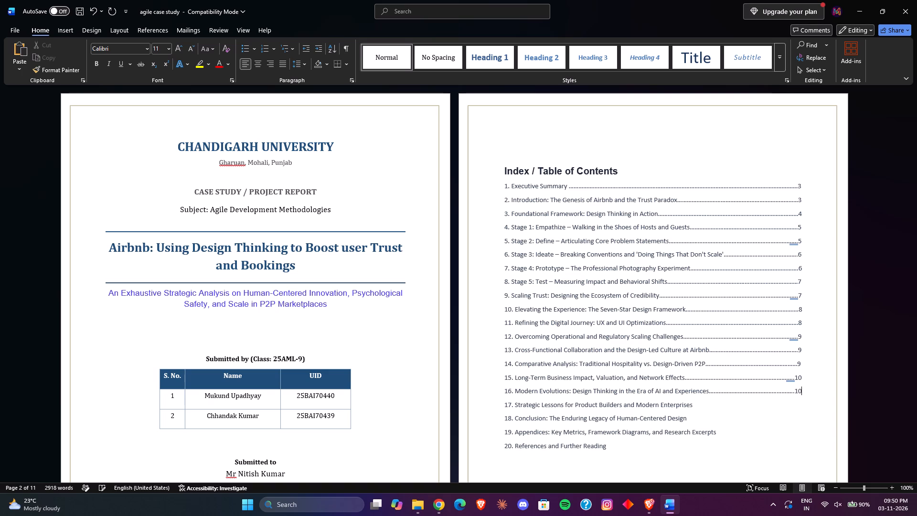
Add a dotted leader to the "17. Strategic Lessons for Product Builders and Modern Enterprises" contents entry.
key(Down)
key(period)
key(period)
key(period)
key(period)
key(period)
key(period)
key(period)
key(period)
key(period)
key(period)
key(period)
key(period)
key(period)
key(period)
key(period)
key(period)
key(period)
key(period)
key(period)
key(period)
Finish the dotted leader of the "17. Strategic Lessons for Product Builders and Modern Enterprises" contents entry with page number 10.
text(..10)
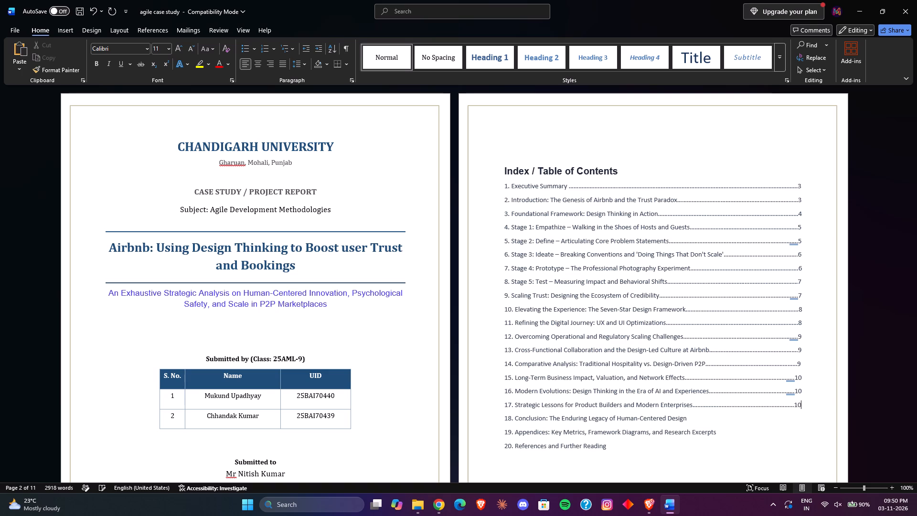
Add a dotted leader and page number 10 to the "18. Conclusion: The Enduring Legacy of Human-Centered Design" contents entry.
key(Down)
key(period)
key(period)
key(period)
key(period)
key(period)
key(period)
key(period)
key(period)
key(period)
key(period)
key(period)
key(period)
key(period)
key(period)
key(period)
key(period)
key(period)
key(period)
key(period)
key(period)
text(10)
Add a dotted leader and page number 10 to the "19. Appendices: Key Metrics, Framework Diagrams, and Research Excerpts" contents entry.
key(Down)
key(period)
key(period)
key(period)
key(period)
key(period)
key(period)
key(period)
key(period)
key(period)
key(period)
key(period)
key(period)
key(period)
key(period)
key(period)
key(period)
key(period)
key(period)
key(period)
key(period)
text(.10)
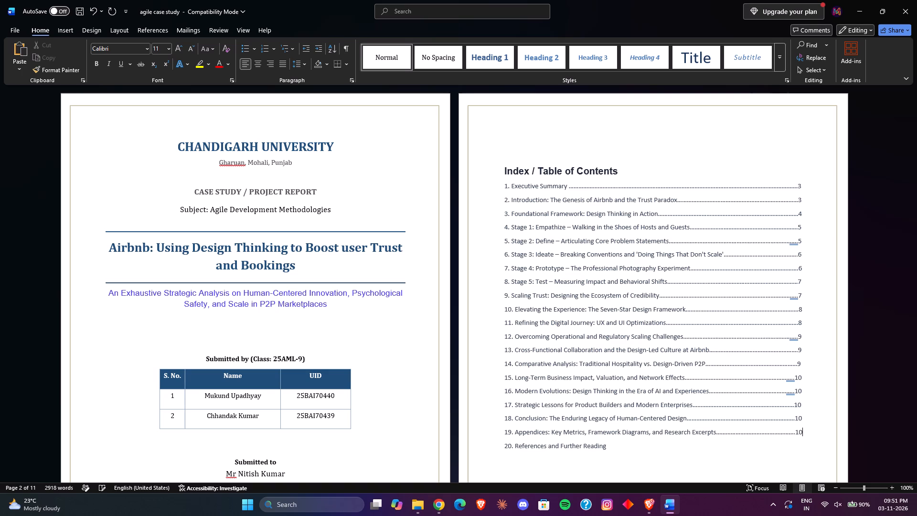
Add a dotted leader and page number 11 to the "20. References and Further Reading" contents entry, trimming the leader to fit on one line.
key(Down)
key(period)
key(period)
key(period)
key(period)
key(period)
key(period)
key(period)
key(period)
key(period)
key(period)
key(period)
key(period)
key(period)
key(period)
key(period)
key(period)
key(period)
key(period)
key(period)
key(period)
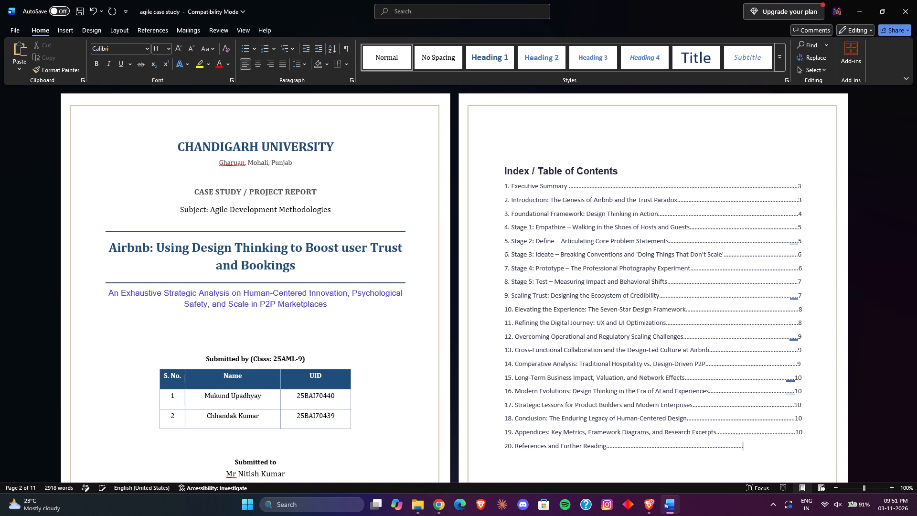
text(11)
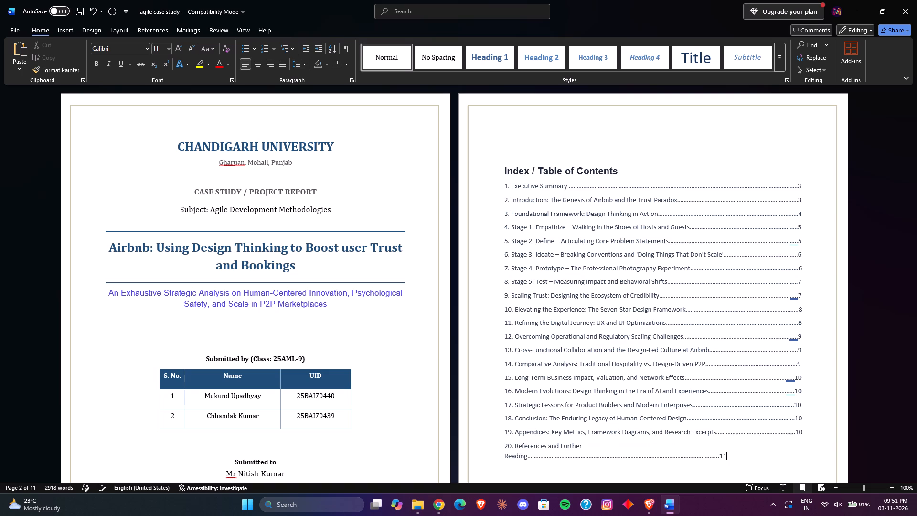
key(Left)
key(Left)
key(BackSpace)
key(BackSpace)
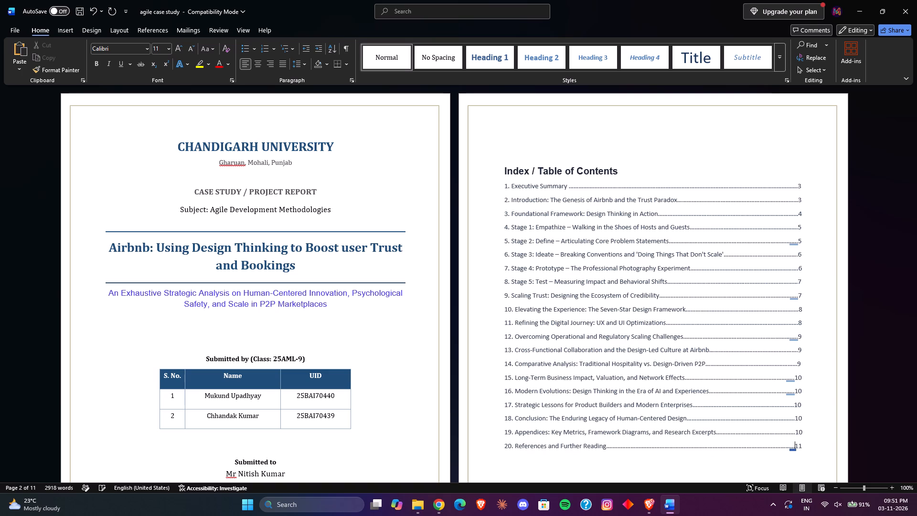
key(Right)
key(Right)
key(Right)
Save the agile case study report, skim its body pages and close the document.
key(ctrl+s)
scroll(783, 172, down, 14)
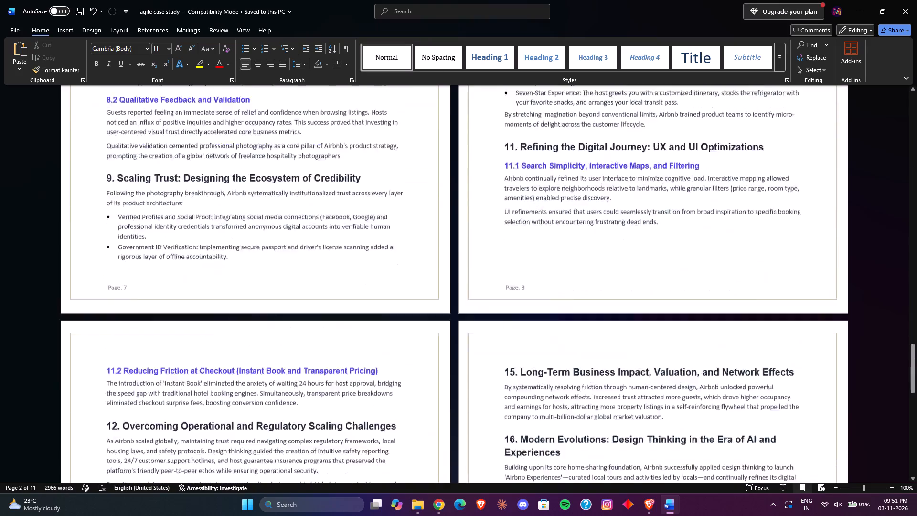
scroll(783, 172, down, 13)
click(916, 0)
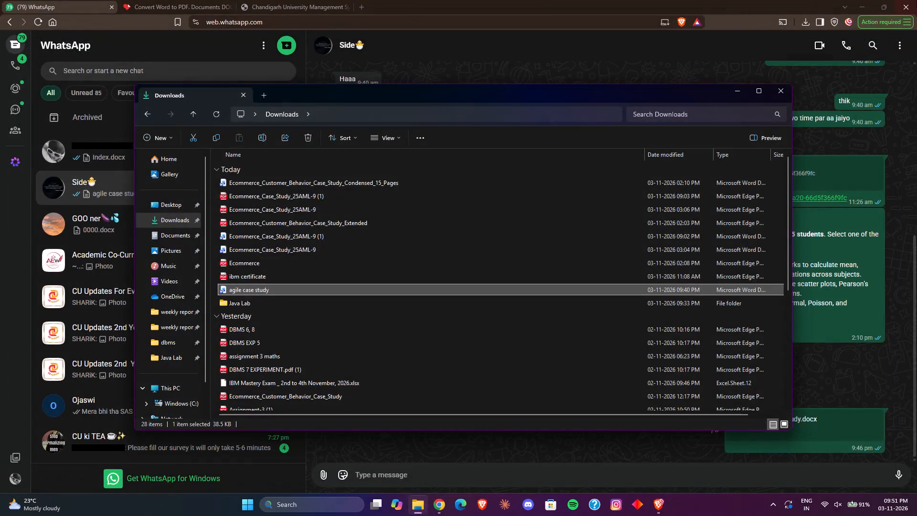
Select the "agile case study" Word document in the Downloads folder in File Explorer.
click(342, 287)
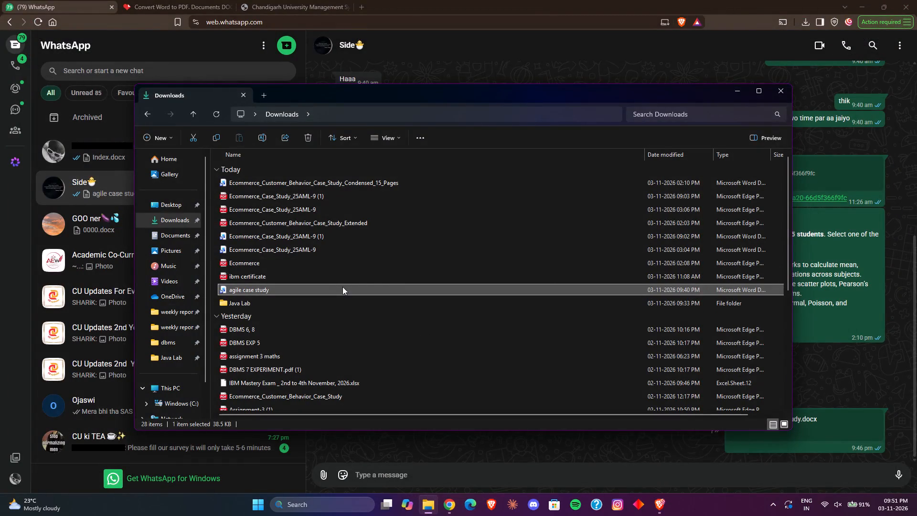